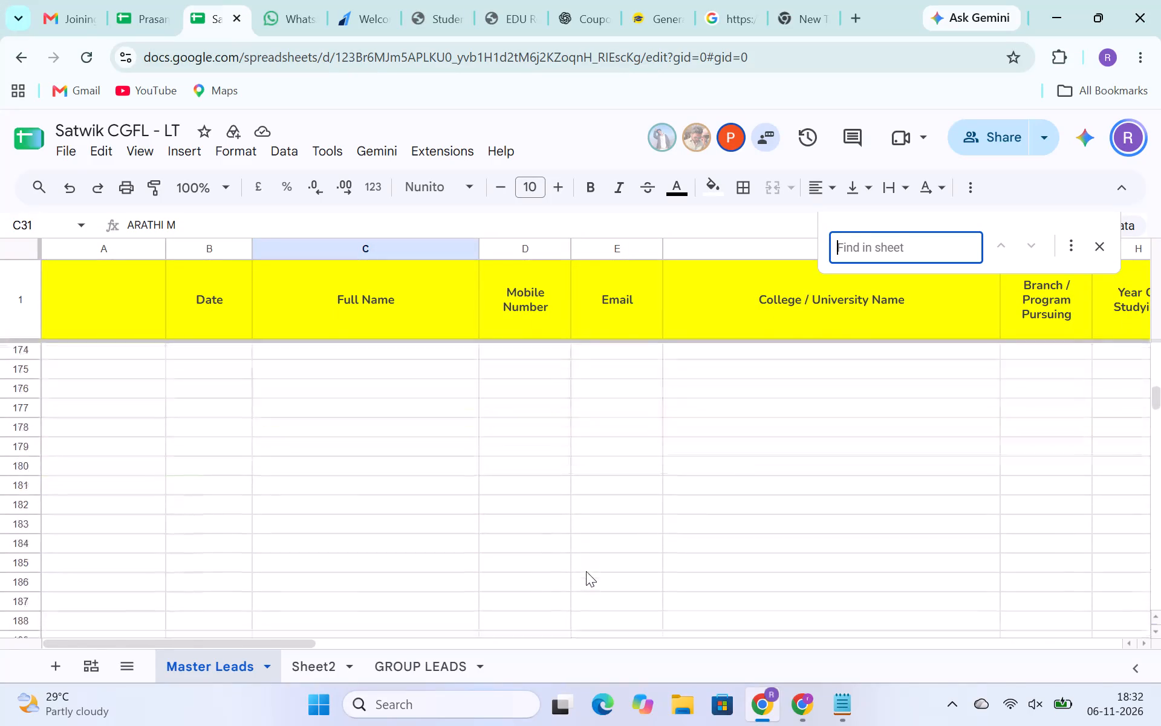
Look through the dated lead rows of the Master Leads sheet down to its last filled row.
{"action": "scroll", "coordinate": [586, 571], "scroll_direction": "up", "scroll_amount": 4}
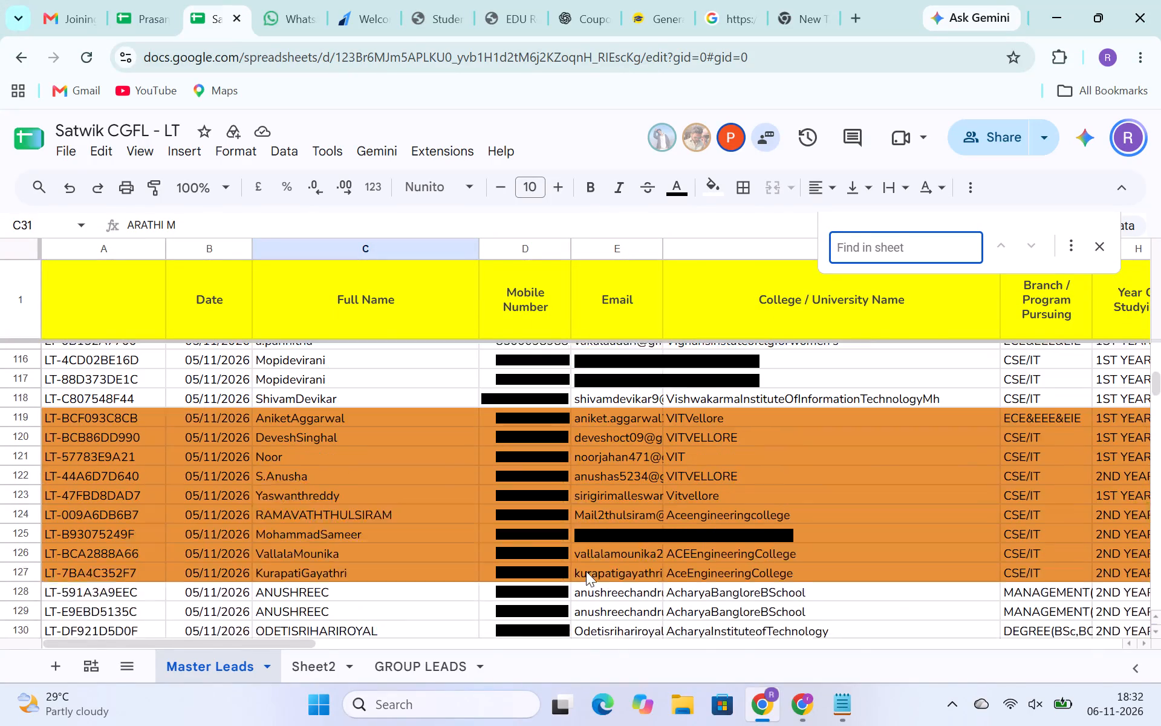
{"action": "scroll", "coordinate": [586, 571], "scroll_direction": "up", "scroll_amount": 4}
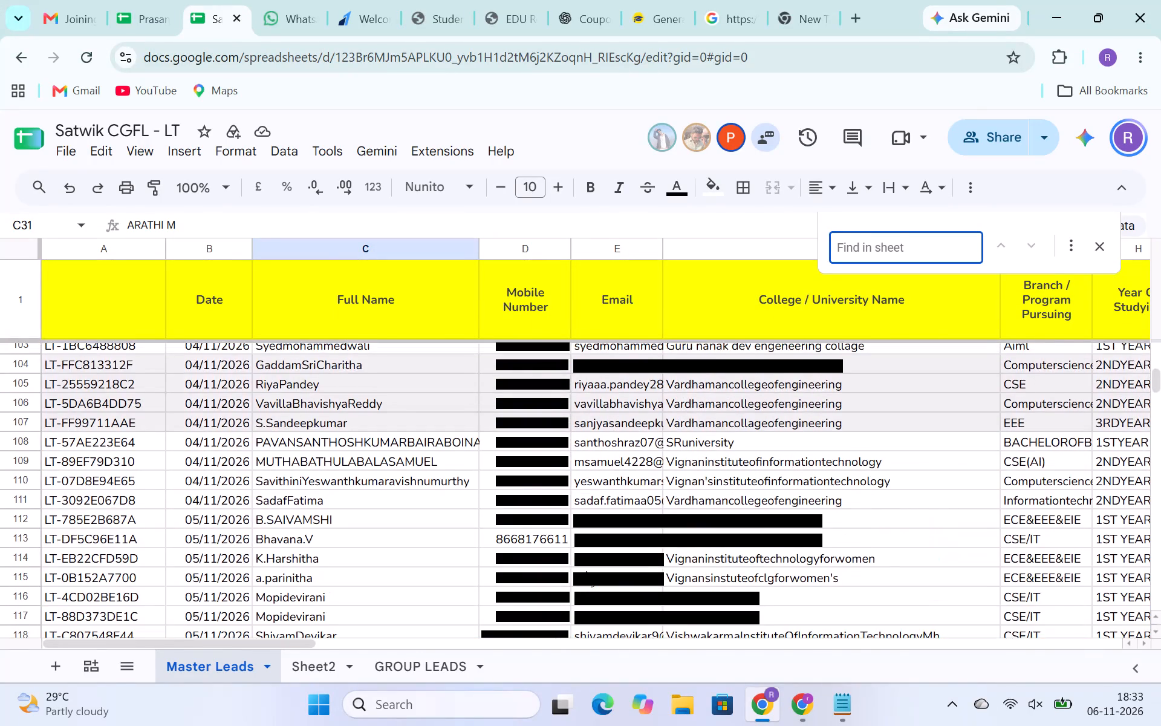
{"action": "scroll", "coordinate": [586, 571], "scroll_direction": "down", "scroll_amount": 5}
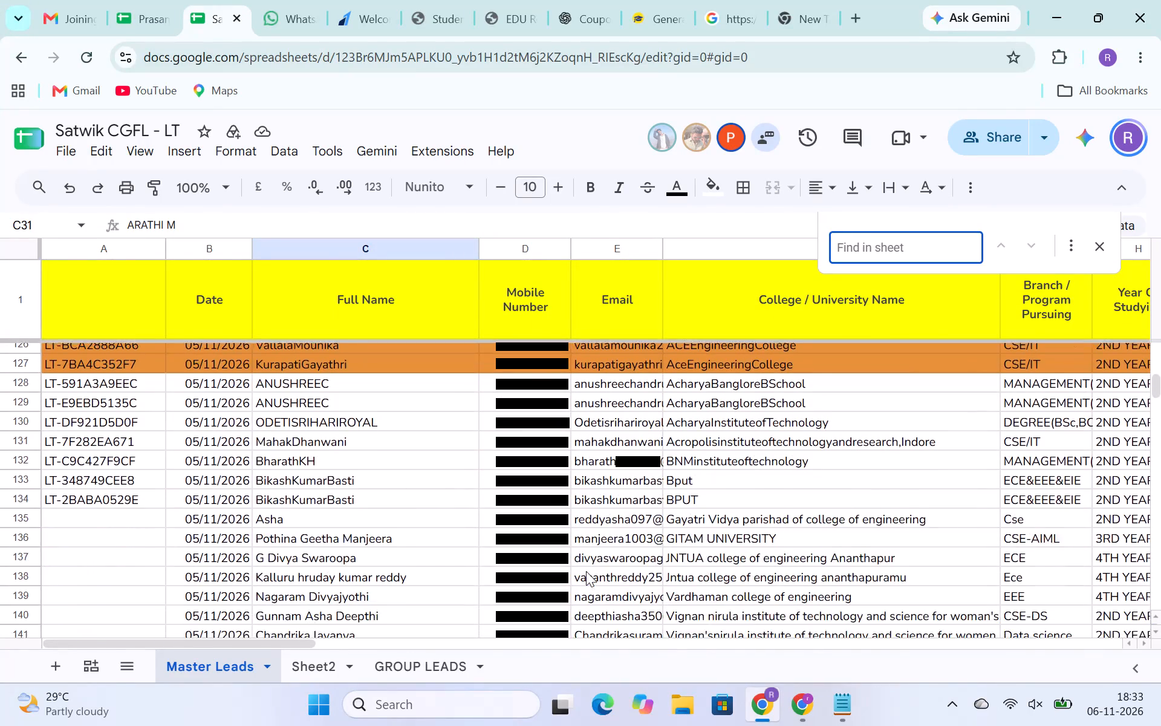
{"action": "scroll", "coordinate": [586, 571], "scroll_direction": "down", "scroll_amount": 5}
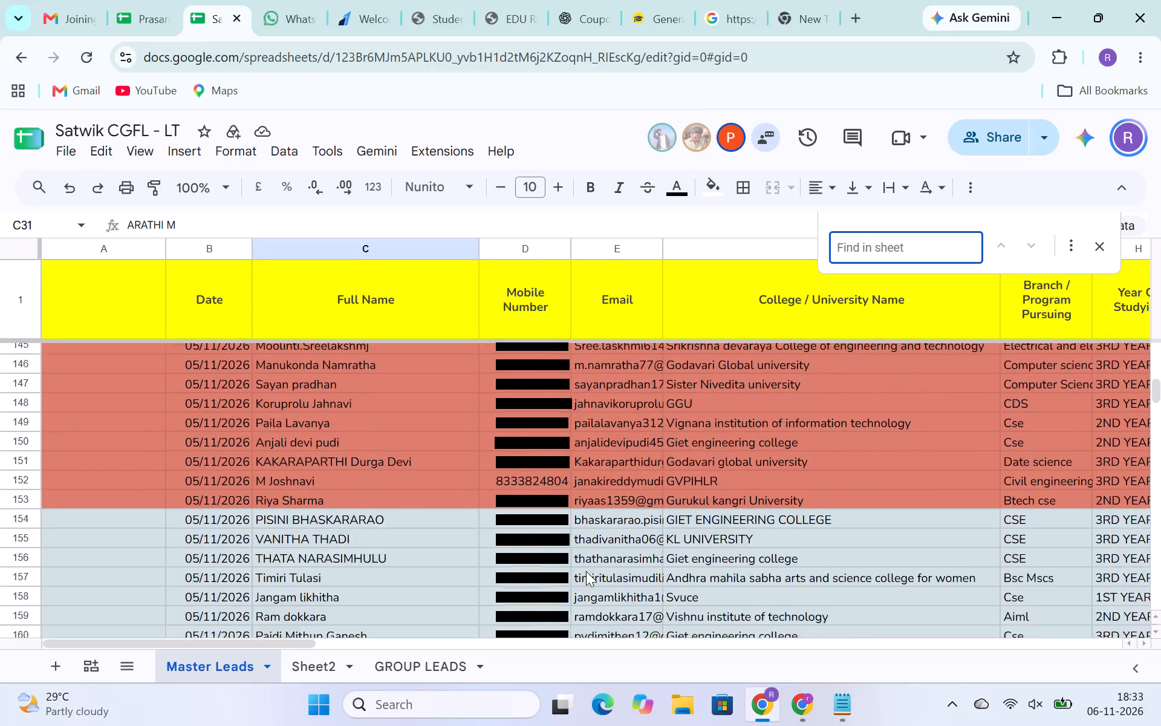
{"action": "scroll", "coordinate": [586, 571], "scroll_direction": "down", "scroll_amount": 2}
{"action": "scroll", "coordinate": [586, 571], "scroll_direction": "up", "scroll_amount": 1}
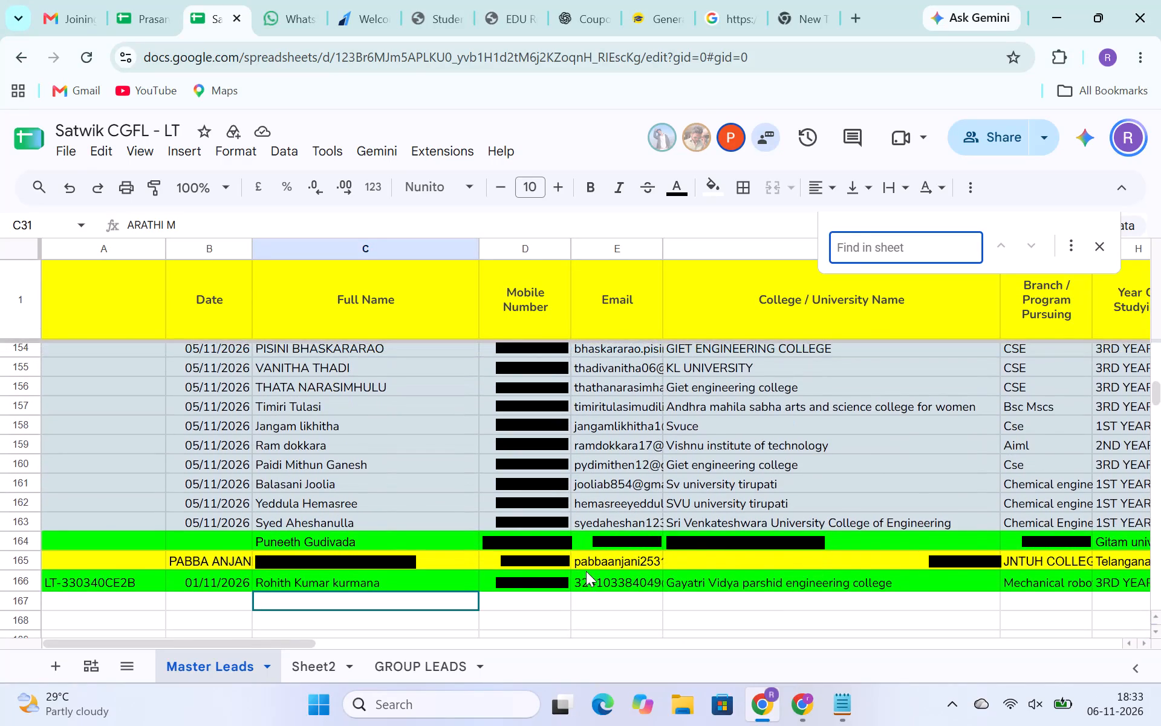
{"action": "scroll", "coordinate": [586, 571], "scroll_direction": "down", "scroll_amount": 1}
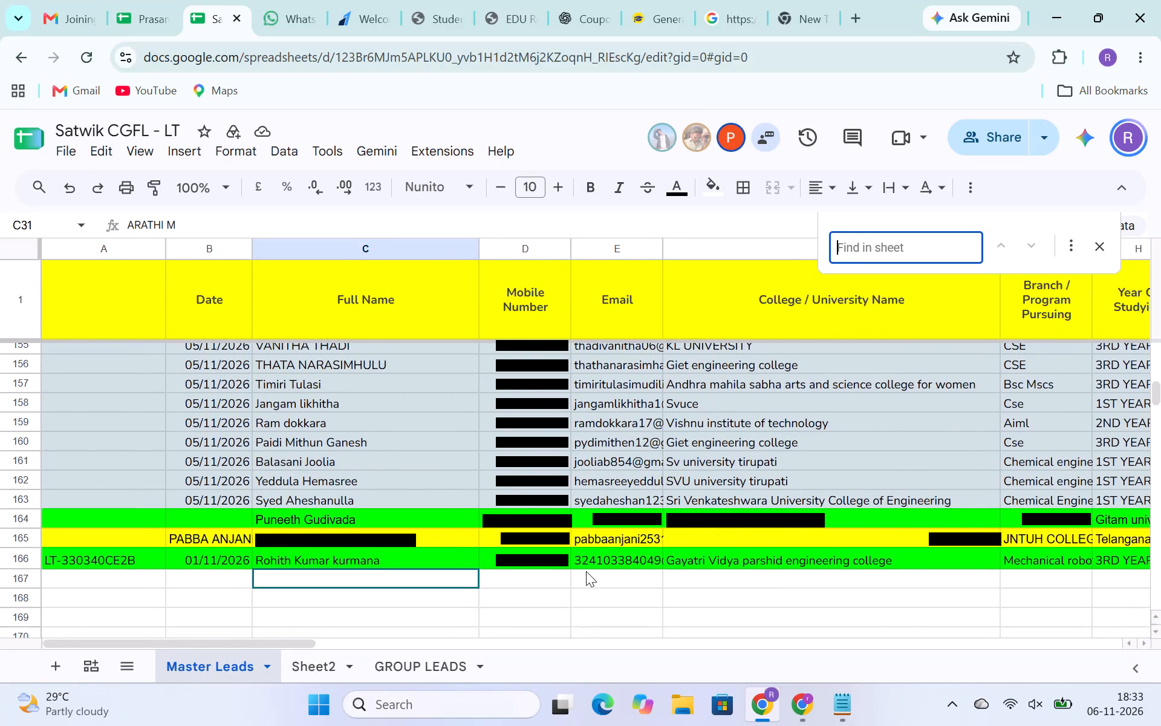
Examine the Leadgen BD, Assigned Manager, Status and comment columns for the most recent leads on Master Leads.
{"action": "scroll", "coordinate": [586, 571], "scroll_direction": "left", "scroll_amount": 12}
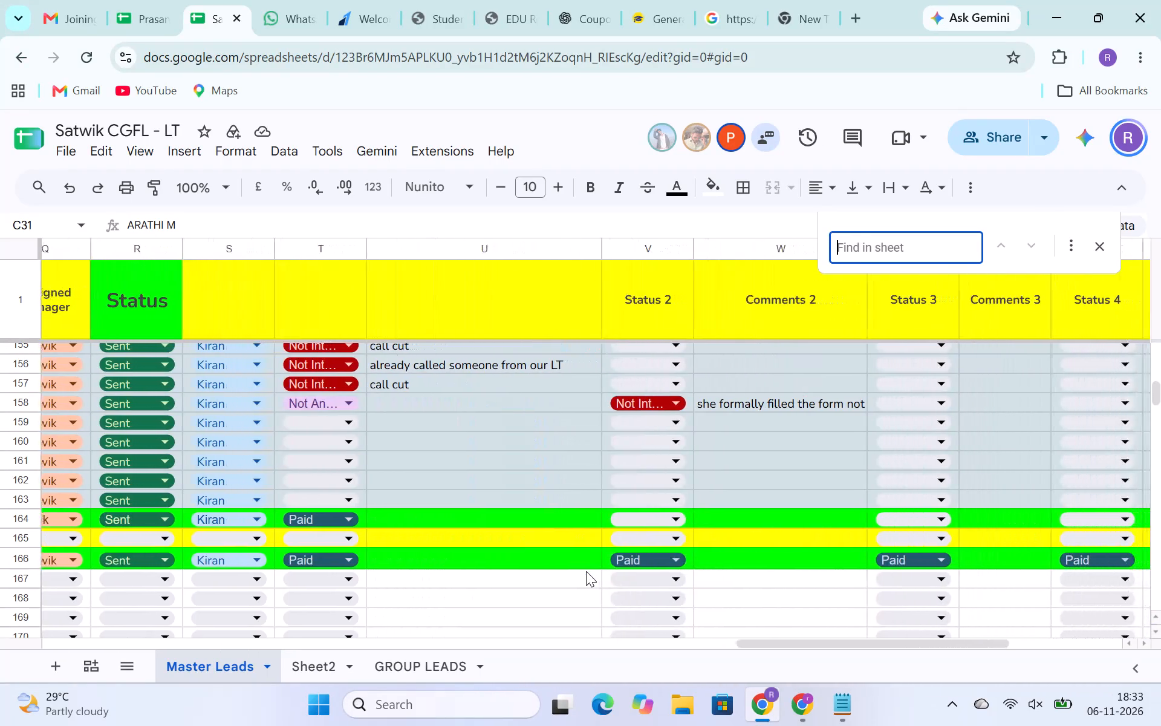
{"action": "scroll", "coordinate": [586, 571], "scroll_direction": "right", "scroll_amount": 2}
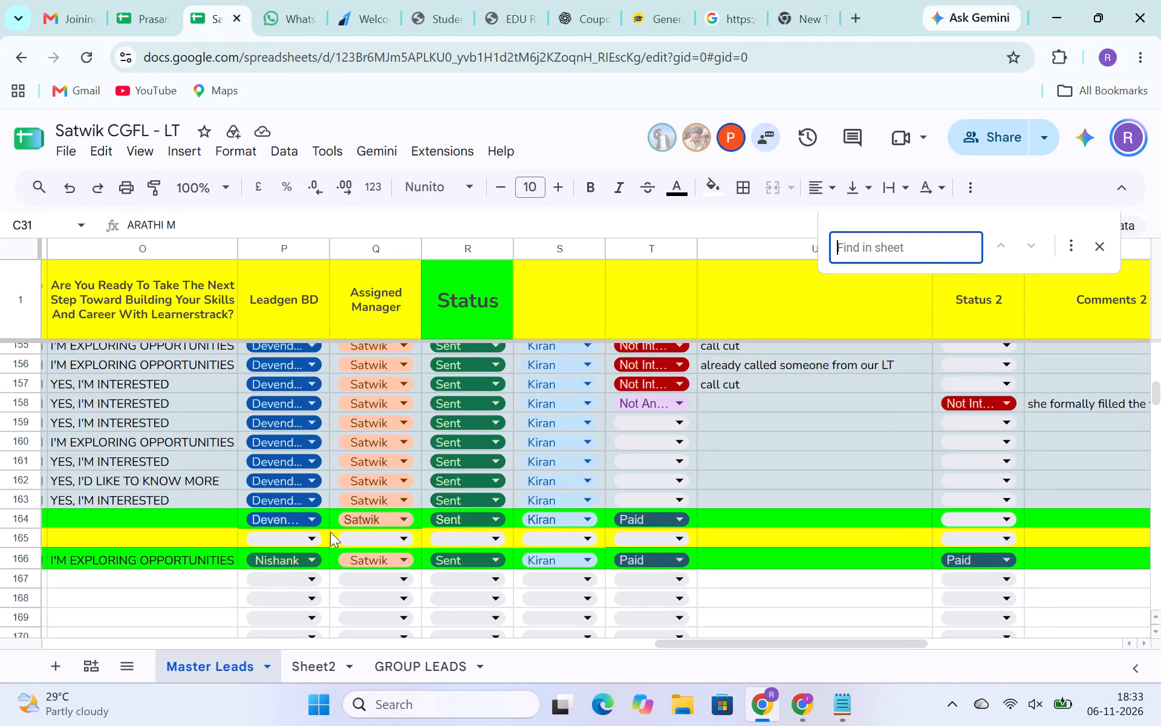
{"action": "scroll", "coordinate": [376, 562], "scroll_direction": "right", "scroll_amount": 3}
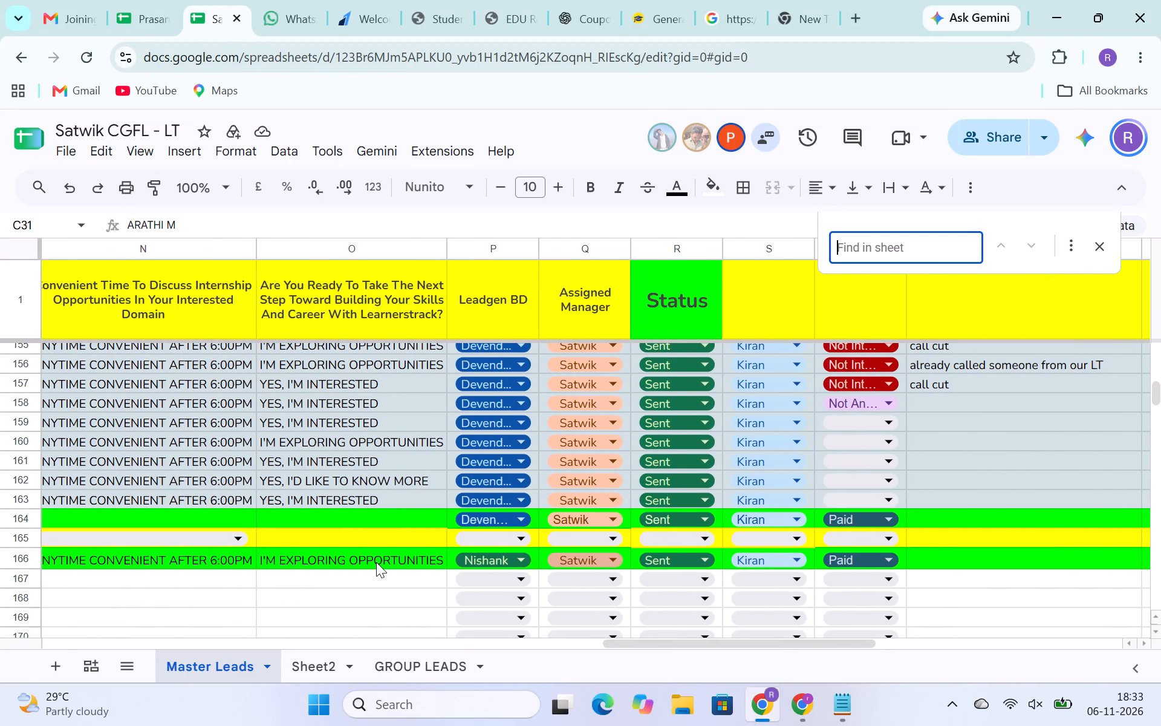
{"action": "scroll", "coordinate": [654, 580], "scroll_direction": "up", "scroll_amount": 1}
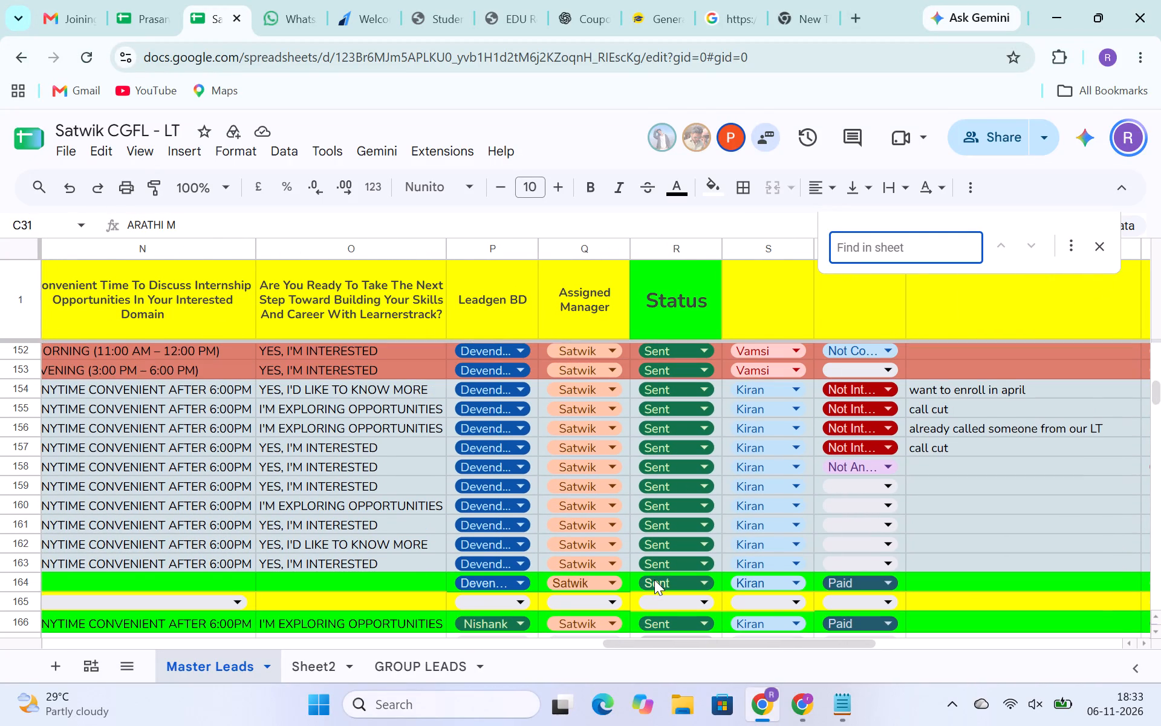
{"action": "scroll", "coordinate": [654, 580], "scroll_direction": "up", "scroll_amount": 3}
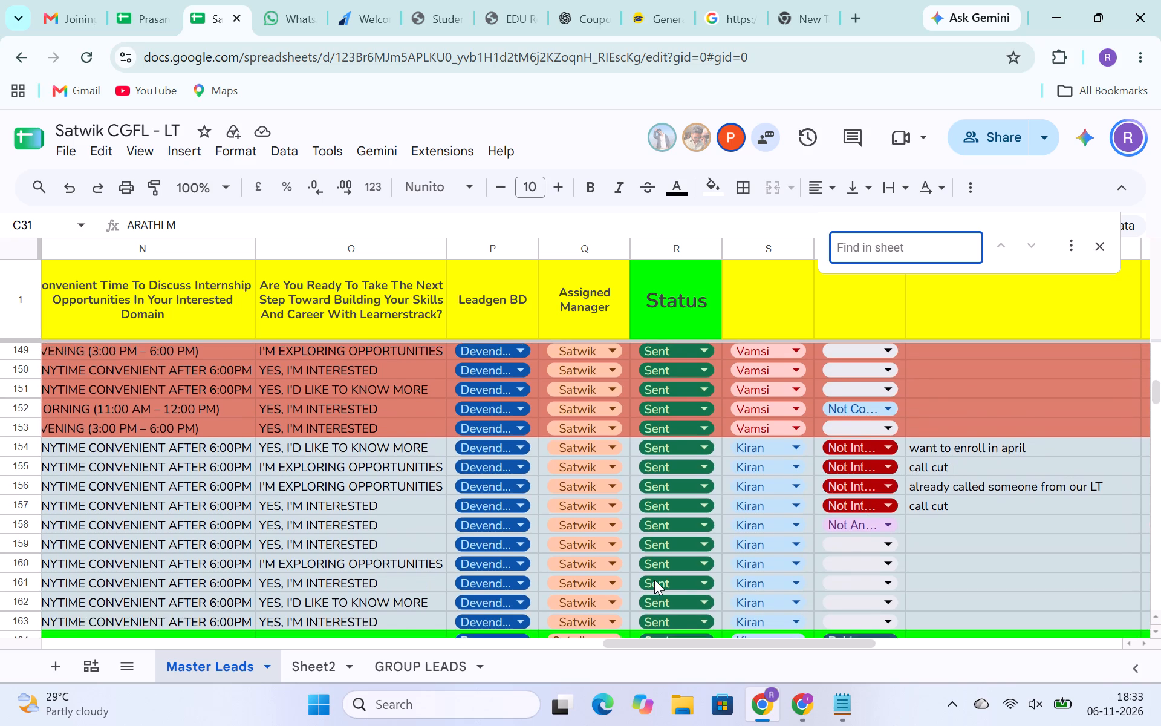
{"action": "scroll", "coordinate": [654, 580], "scroll_direction": "up", "scroll_amount": 3}
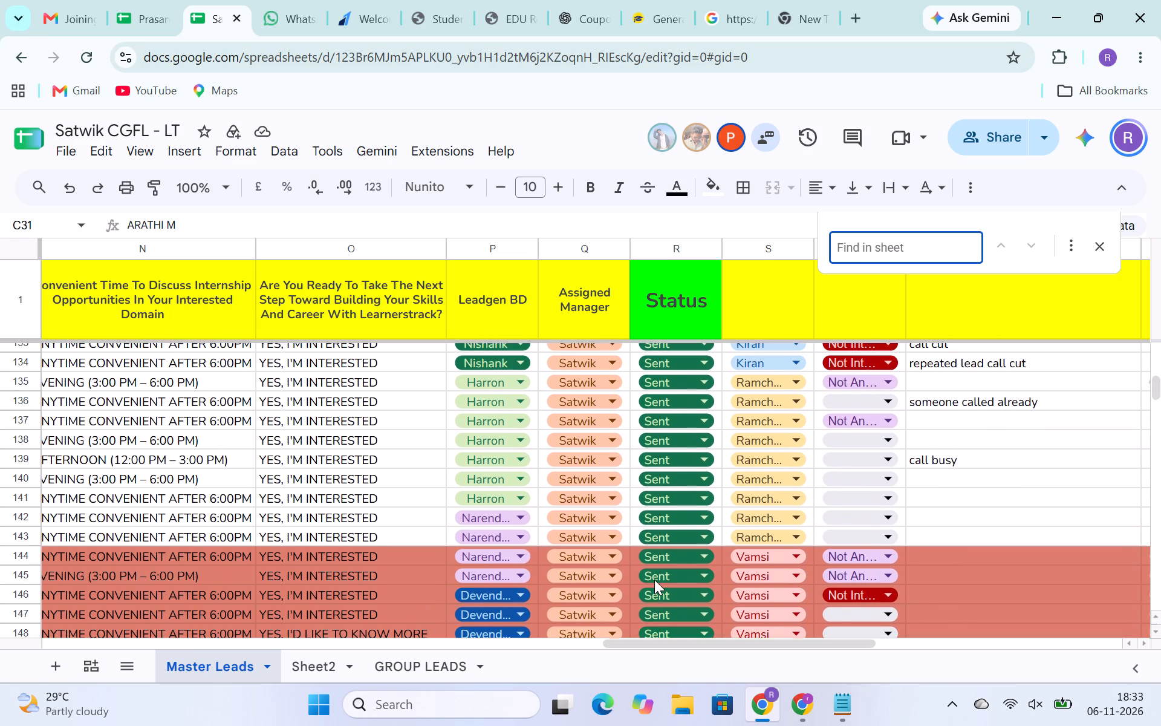
{"action": "scroll", "coordinate": [654, 580], "scroll_direction": "up", "scroll_amount": 1}
{"action": "scroll", "coordinate": [946, 425], "scroll_direction": "up", "scroll_amount": 1}
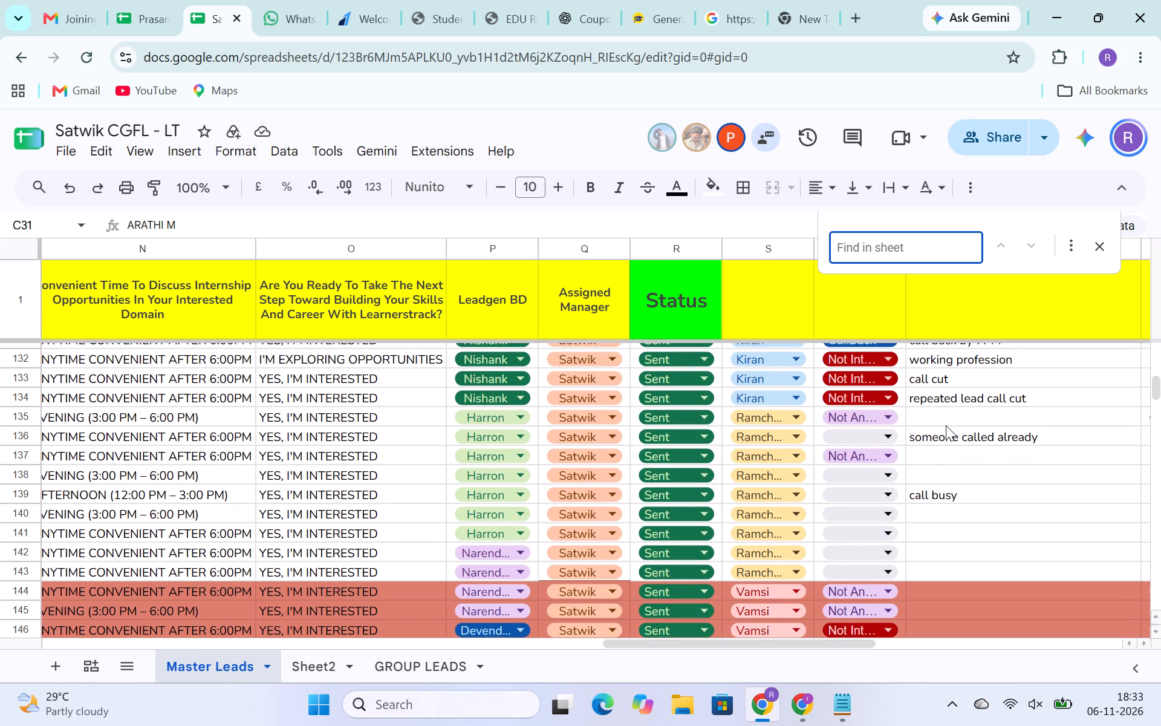
{"action": "scroll", "coordinate": [946, 425], "scroll_direction": "up", "scroll_amount": 1}
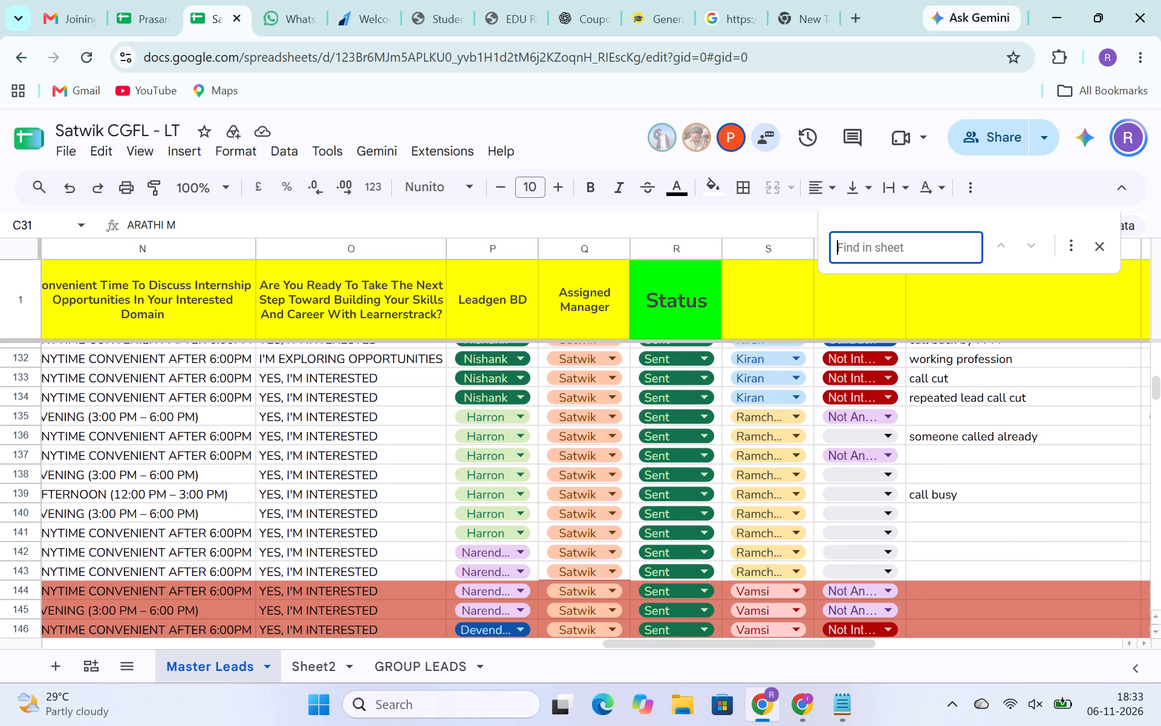
Switch to the Prasanth CGFL - LT spreadsheet and look over its 05/11/2026 leads with their assignment and status columns.
{"action": "left_click", "coordinate": [136, 32]}
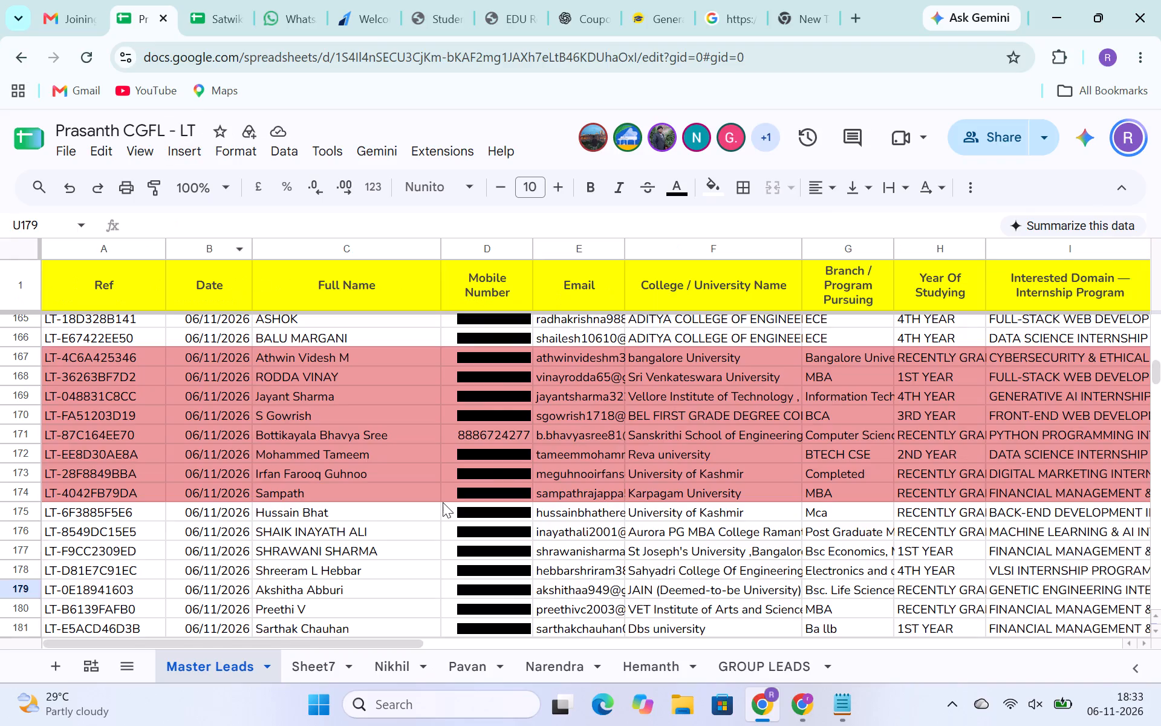
{"action": "scroll", "coordinate": [443, 502], "scroll_direction": "down", "scroll_amount": 6}
{"action": "scroll", "coordinate": [443, 502], "scroll_direction": "up", "scroll_amount": 2}
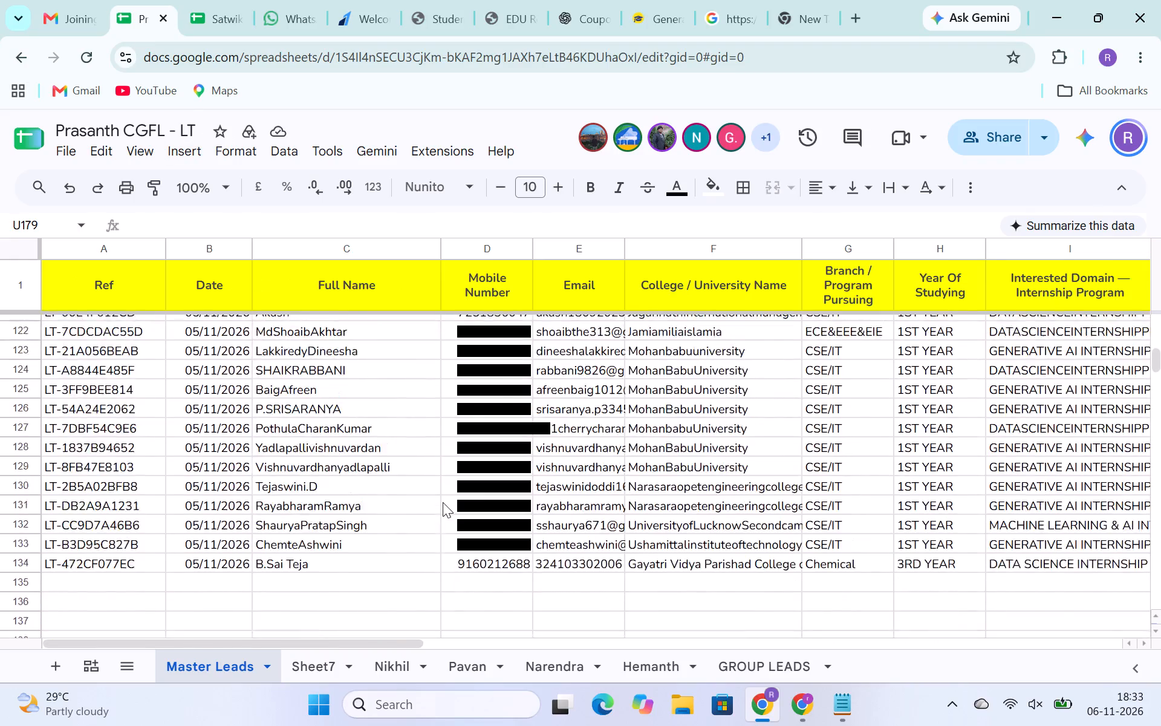
{"action": "scroll", "coordinate": [443, 502], "scroll_direction": "up", "scroll_amount": 1}
{"action": "scroll", "coordinate": [443, 502], "scroll_direction": "down", "scroll_amount": 1}
{"action": "scroll", "coordinate": [675, 523], "scroll_direction": "left", "scroll_amount": 2}
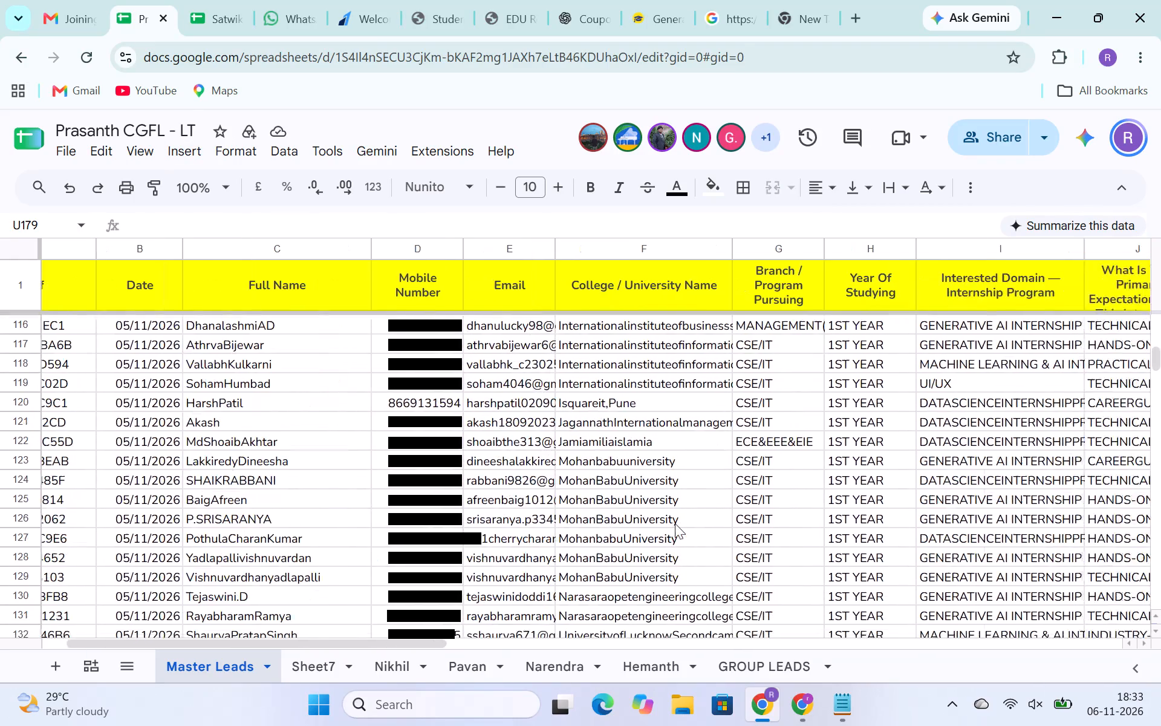
{"action": "scroll", "coordinate": [675, 523], "scroll_direction": "left", "scroll_amount": 8}
{"action": "scroll", "coordinate": [675, 523], "scroll_direction": "right", "scroll_amount": 1}
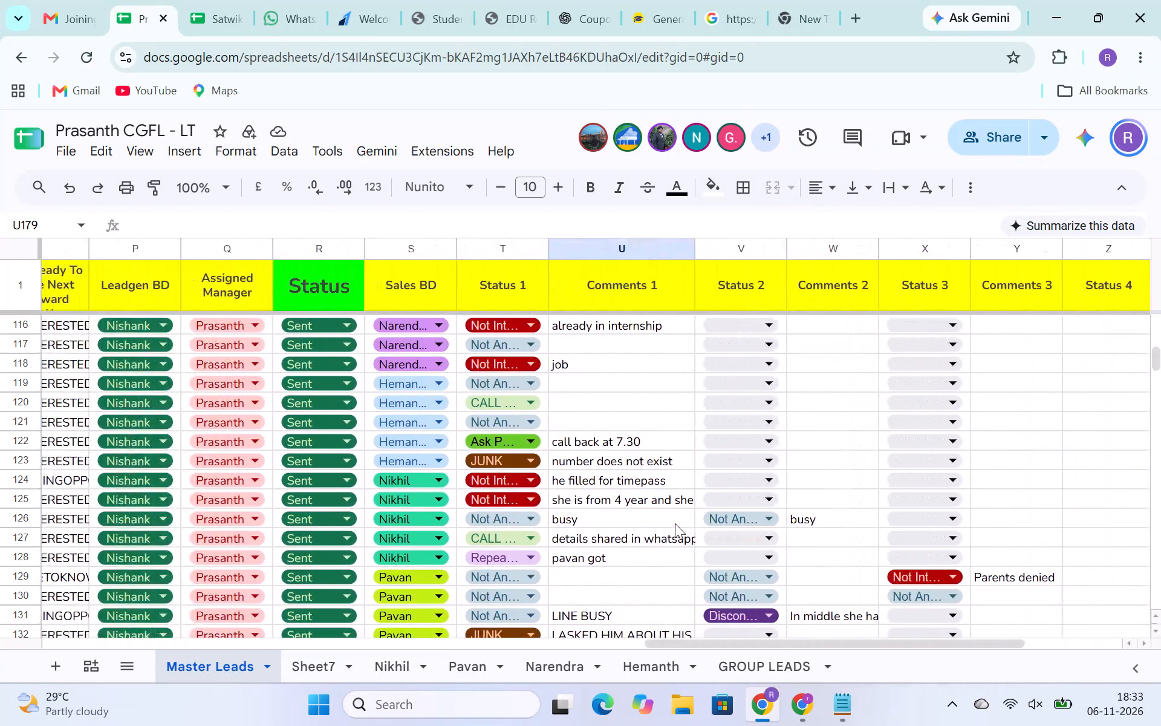
{"action": "scroll", "coordinate": [675, 523], "scroll_direction": "right", "scroll_amount": 1}
Review the Sales BD, Status and Comments columns across the earlier leads on the Prasanth Master Leads sheet.
{"action": "scroll", "coordinate": [675, 523], "scroll_direction": "up", "scroll_amount": 2}
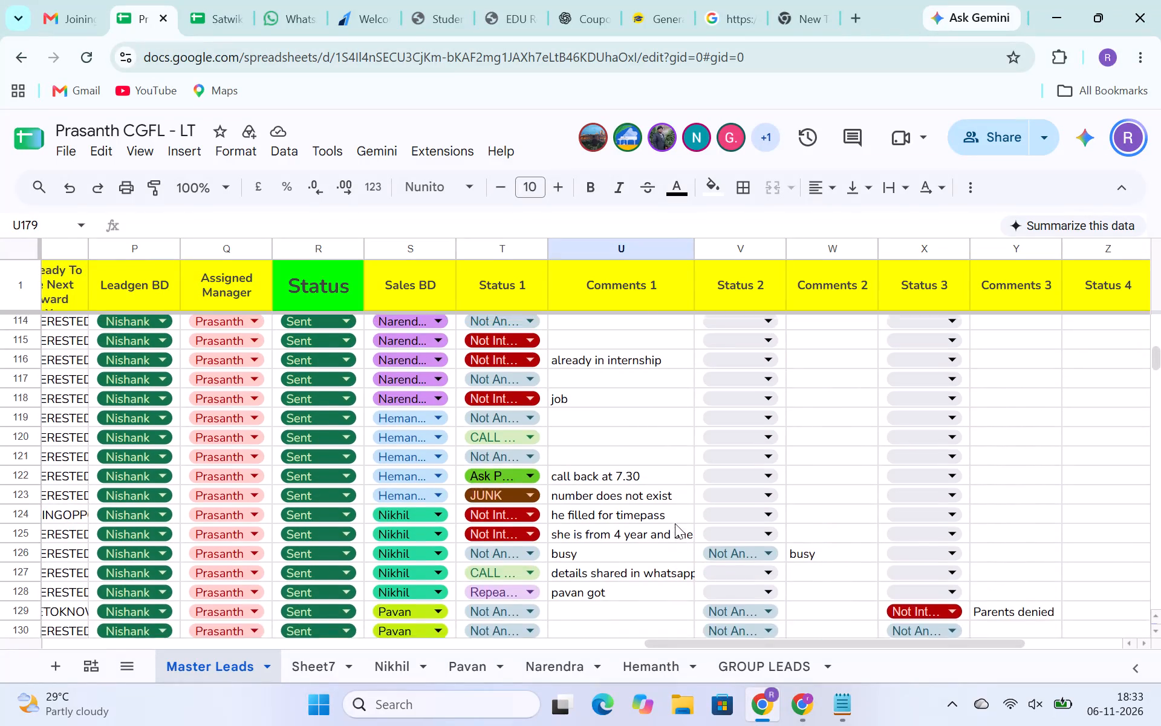
{"action": "scroll", "coordinate": [675, 523], "scroll_direction": "up", "scroll_amount": 3}
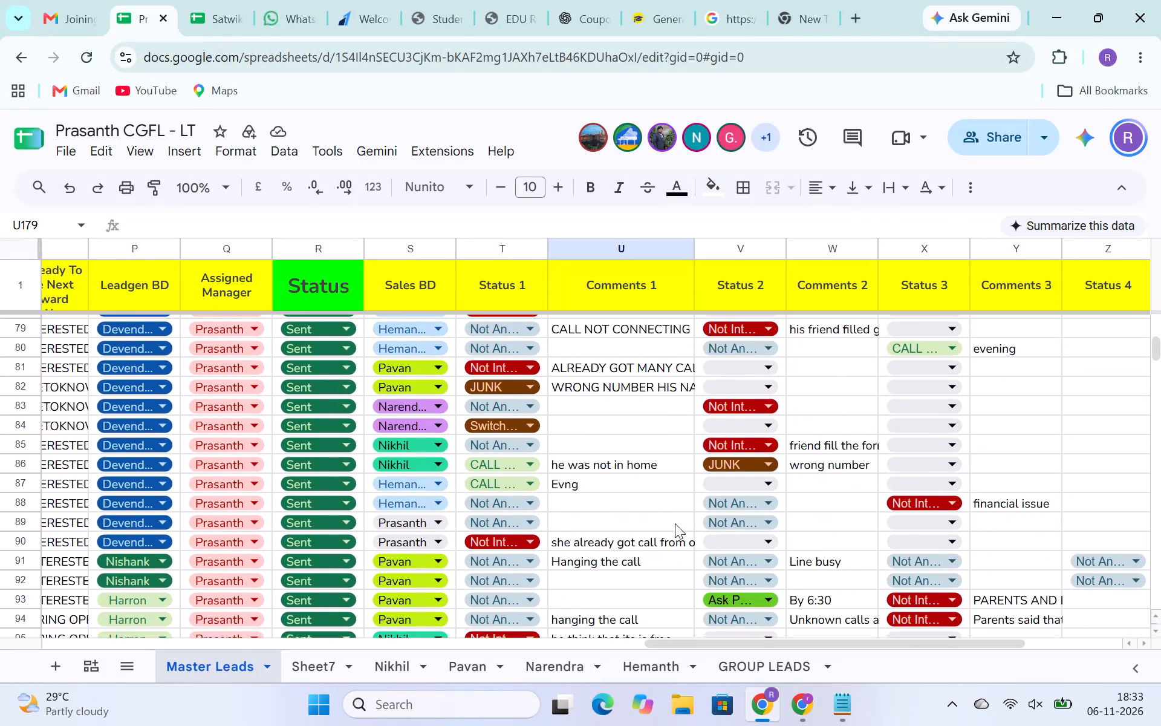
{"action": "scroll", "coordinate": [675, 523], "scroll_direction": "down", "scroll_amount": 5}
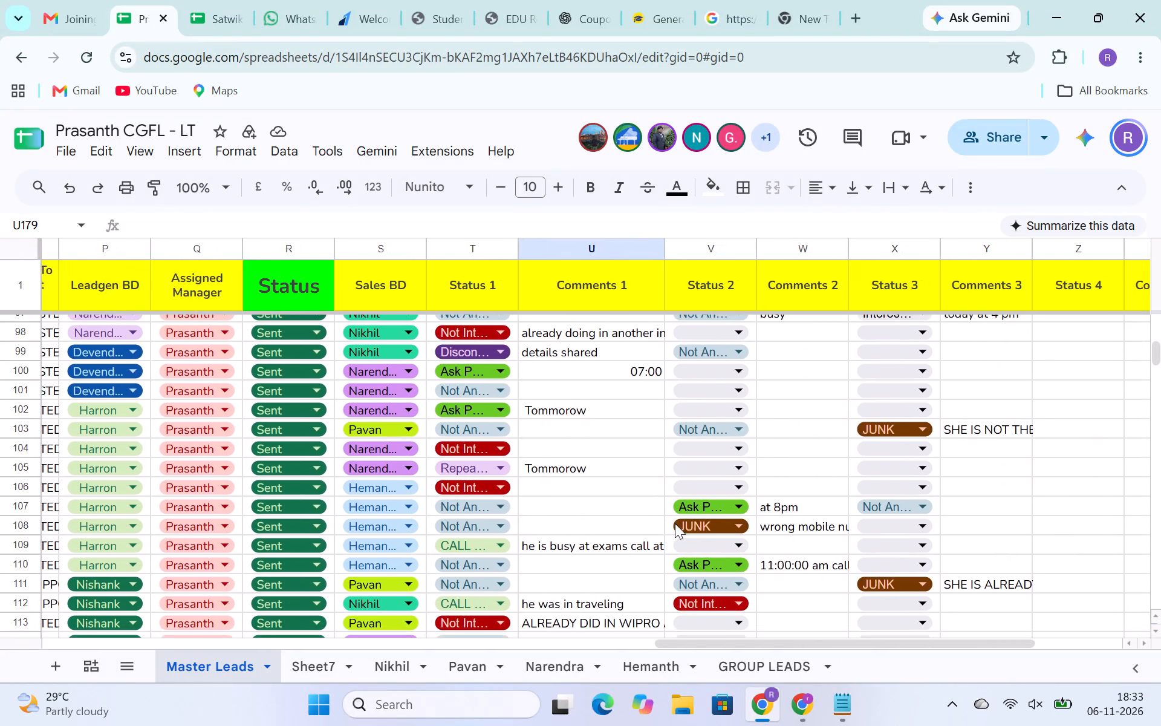
{"action": "scroll", "coordinate": [675, 523], "scroll_direction": "down", "scroll_amount": 3}
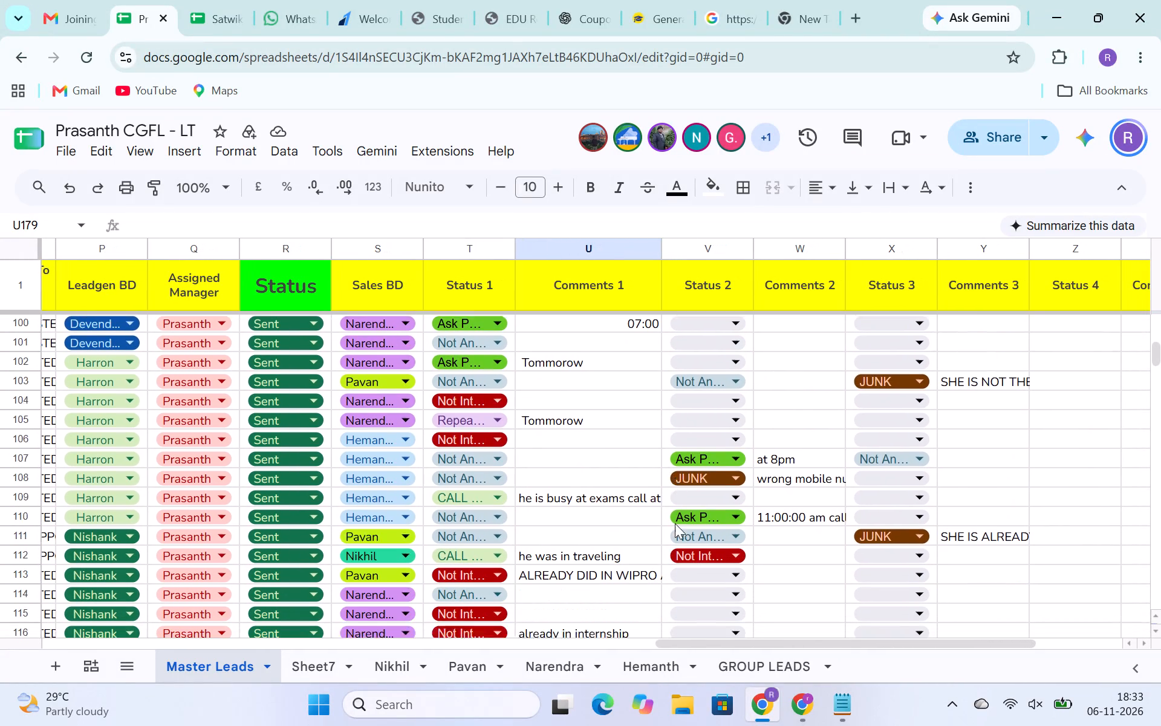
{"action": "scroll", "coordinate": [675, 523], "scroll_direction": "down", "scroll_amount": 3}
{"action": "scroll", "coordinate": [675, 523], "scroll_direction": "left", "scroll_amount": 1}
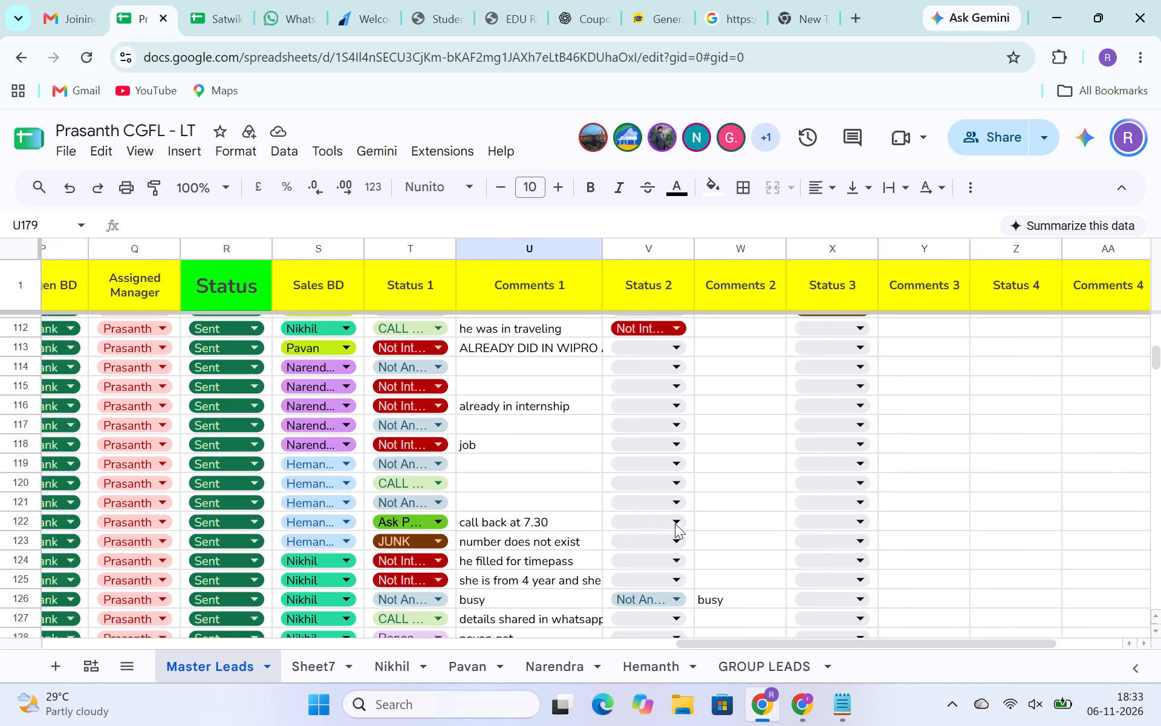
{"action": "scroll", "coordinate": [675, 523], "scroll_direction": "left", "scroll_amount": 1}
{"action": "scroll", "coordinate": [675, 523], "scroll_direction": "down", "scroll_amount": 4}
{"action": "scroll", "coordinate": [675, 523], "scroll_direction": "up", "scroll_amount": 1}
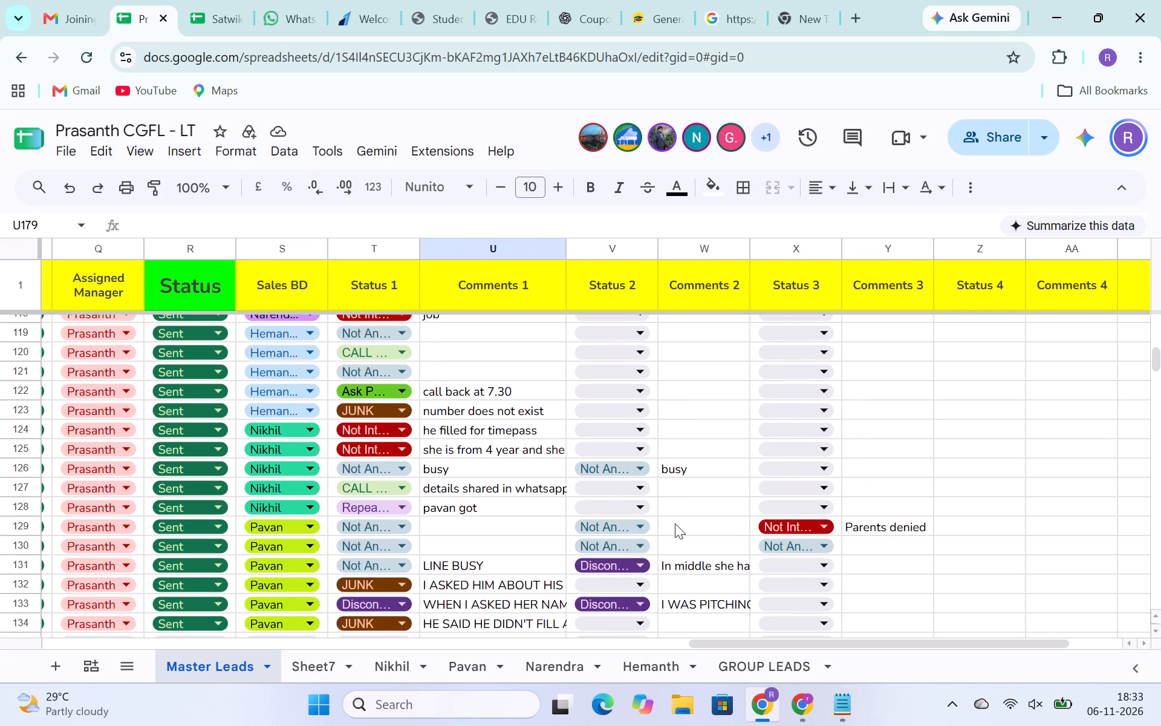
{"action": "scroll", "coordinate": [675, 523], "scroll_direction": "up", "scroll_amount": 1}
{"action": "scroll", "coordinate": [482, 509], "scroll_direction": "up", "scroll_amount": 3}
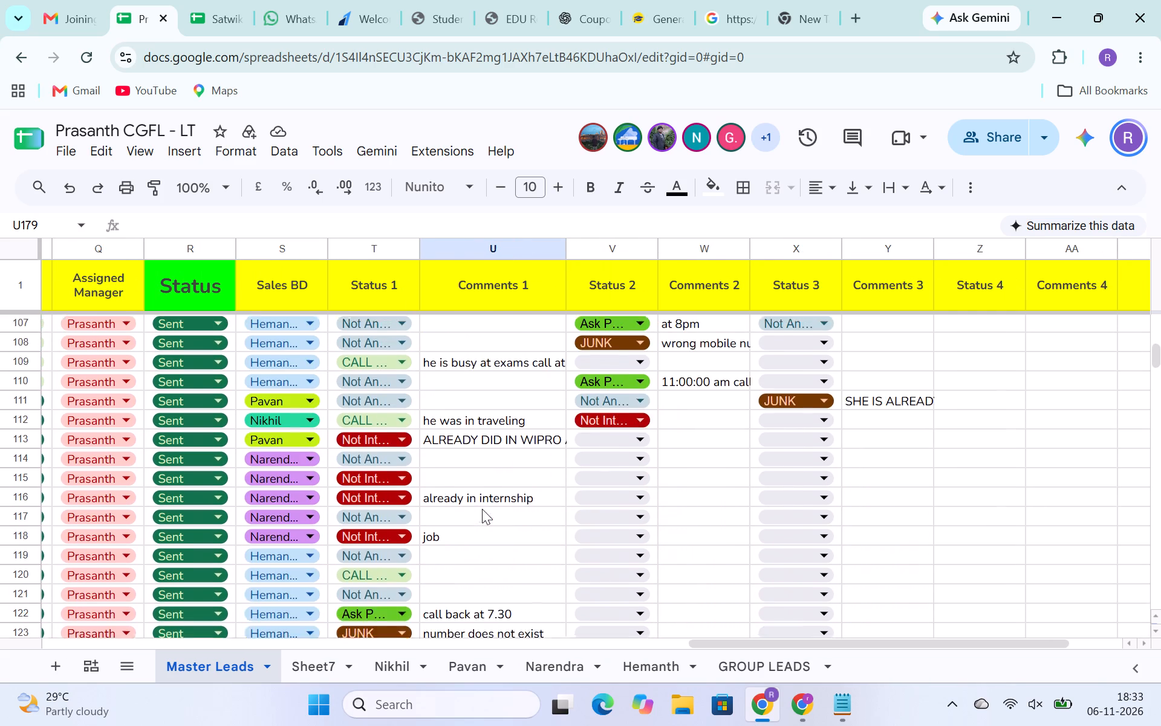
{"action": "scroll", "coordinate": [482, 509], "scroll_direction": "up", "scroll_amount": 3}
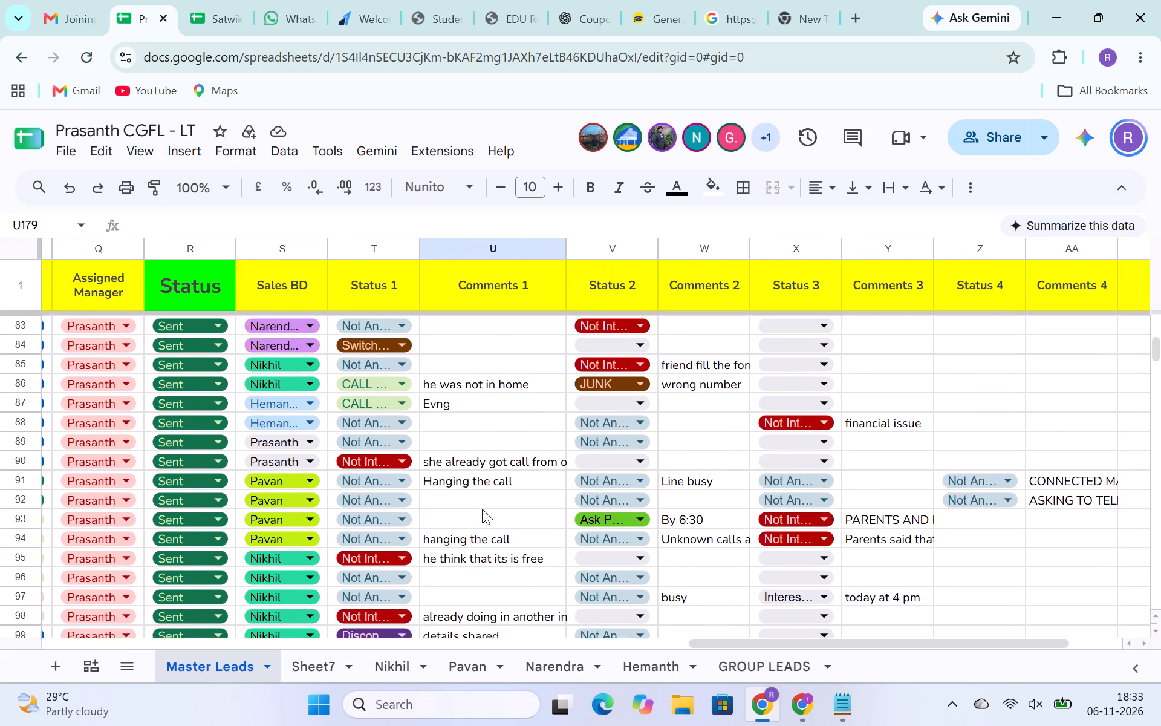
{"action": "scroll", "coordinate": [482, 509], "scroll_direction": "up", "scroll_amount": 3}
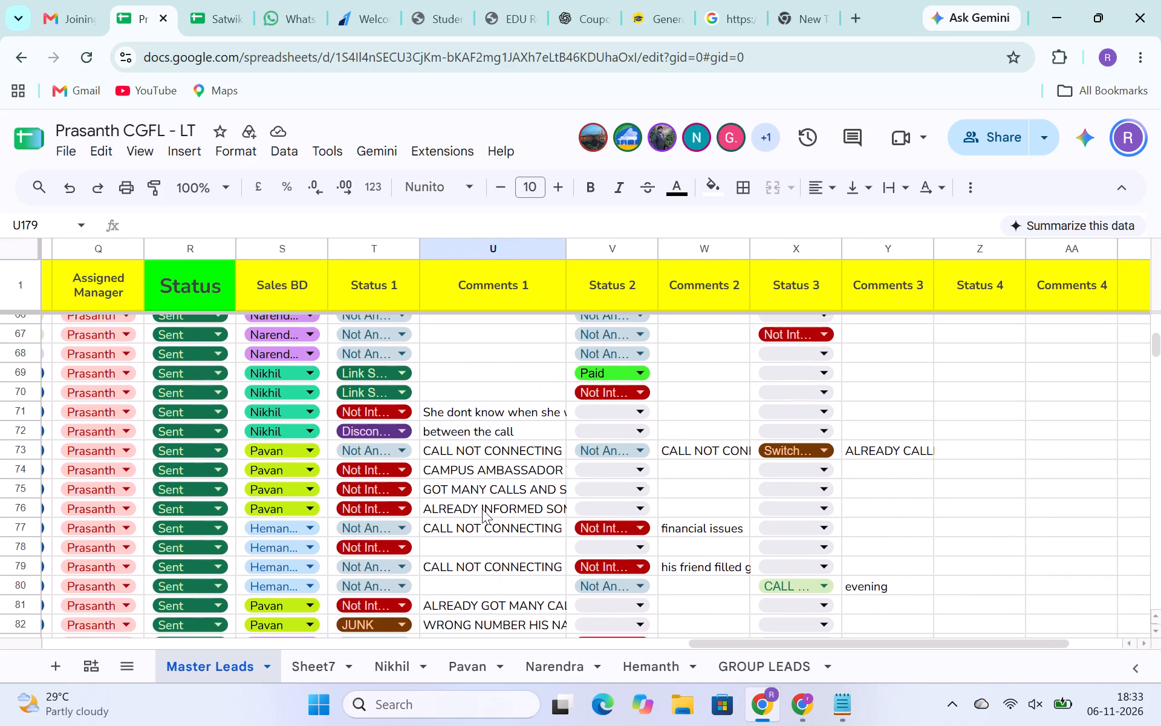
{"action": "scroll", "coordinate": [482, 509], "scroll_direction": "up", "scroll_amount": 4}
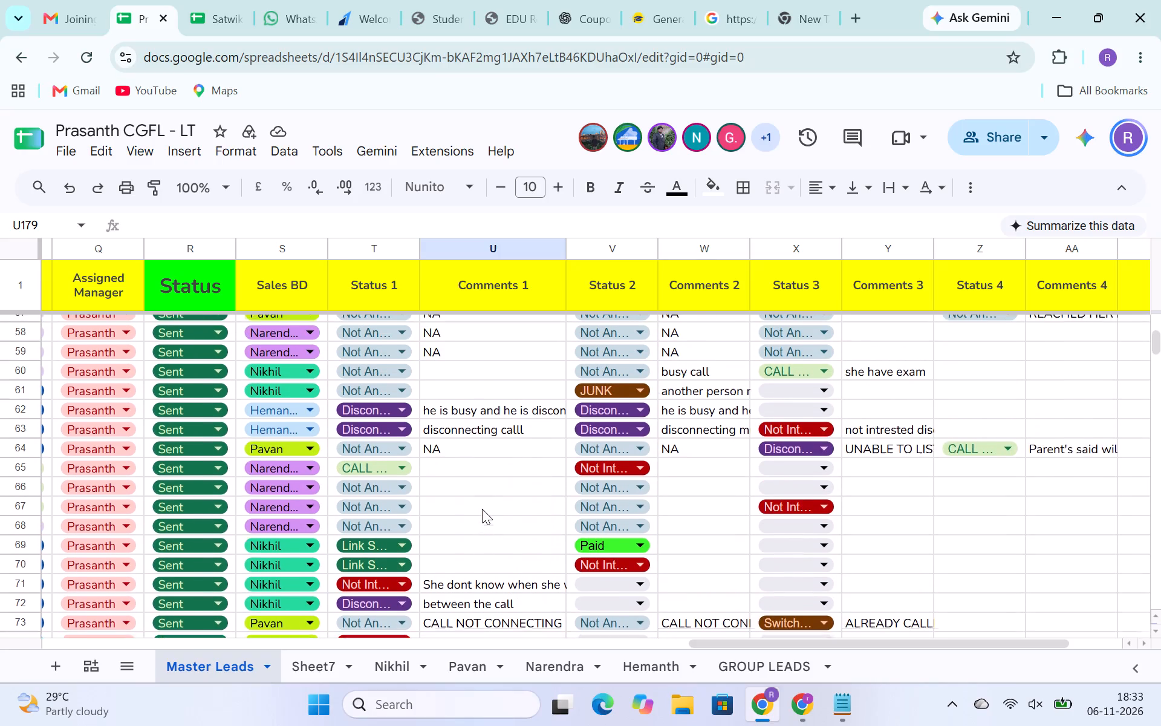
{"action": "scroll", "coordinate": [482, 509], "scroll_direction": "up", "scroll_amount": 1}
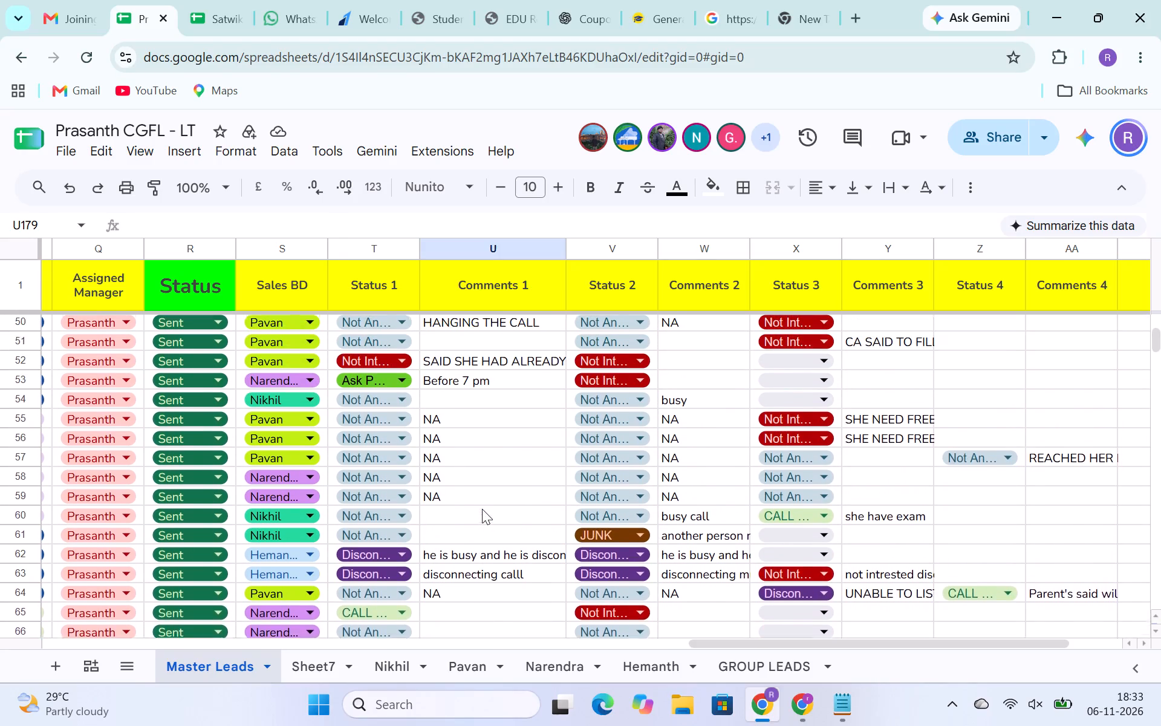
{"action": "scroll", "coordinate": [482, 509], "scroll_direction": "up", "scroll_amount": 1}
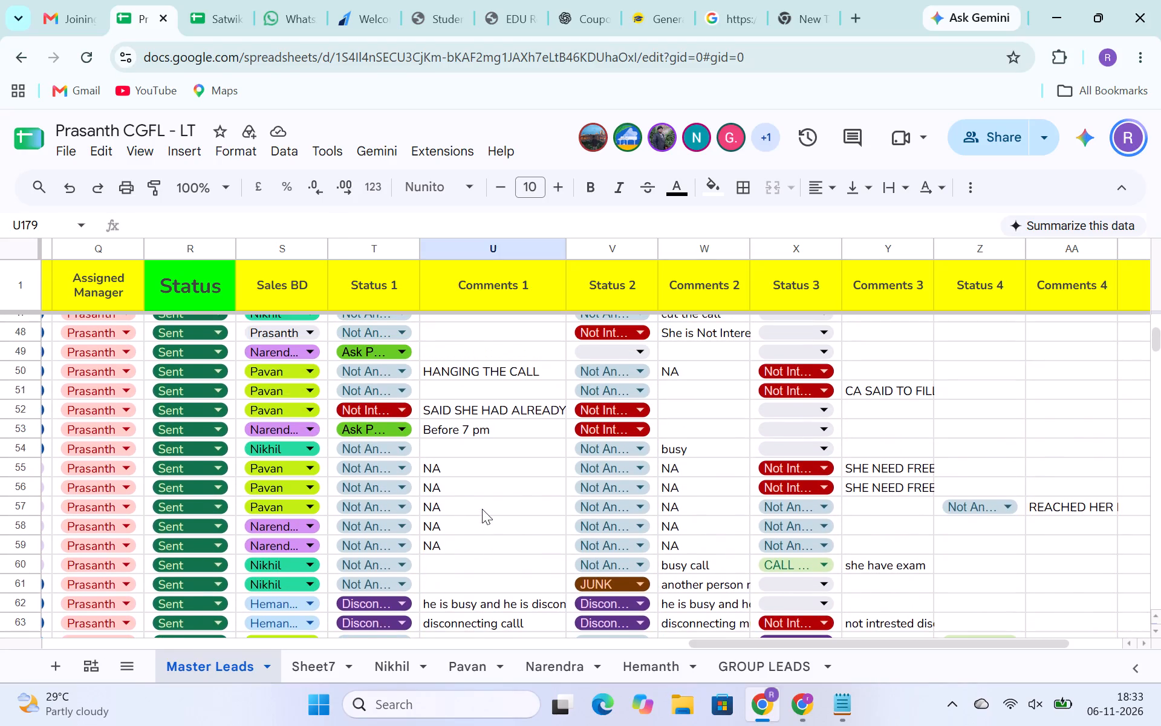
{"action": "scroll", "coordinate": [482, 509], "scroll_direction": "up", "scroll_amount": 2}
Open the GROUP LEADS sheet and look through its Vardhaman internship leads and call statuses.
{"action": "left_click", "coordinate": [753, 661]}
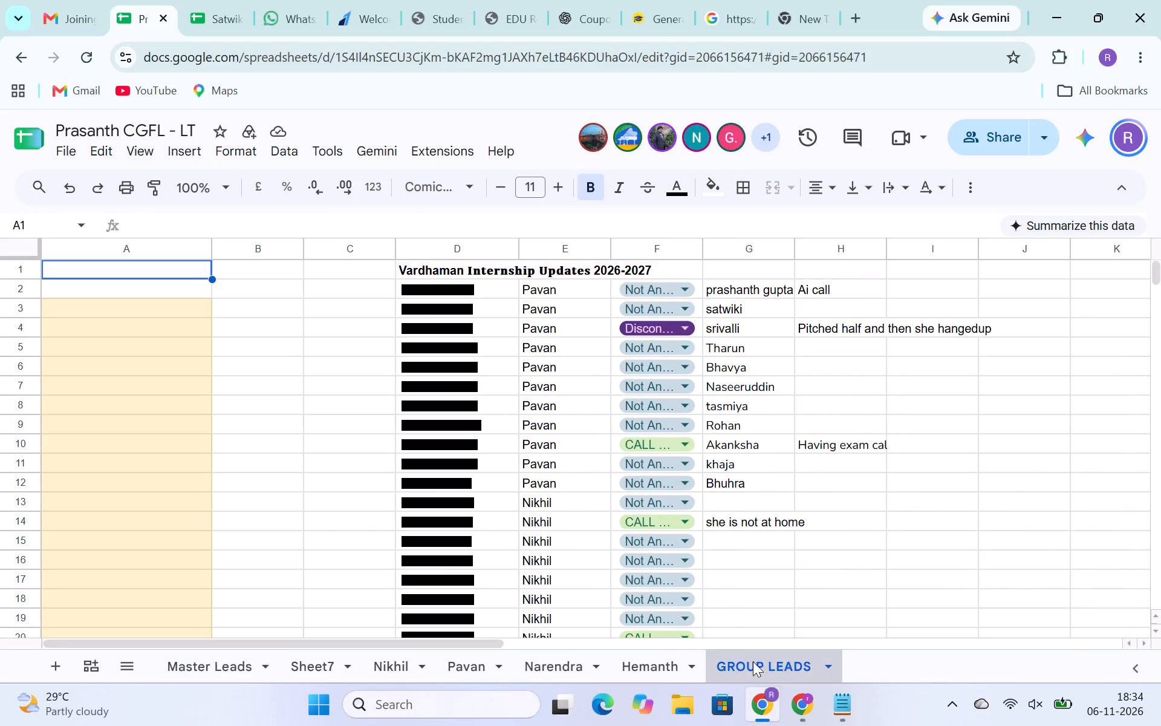
{"action": "scroll", "coordinate": [455, 529], "scroll_direction": "right", "scroll_amount": 1}
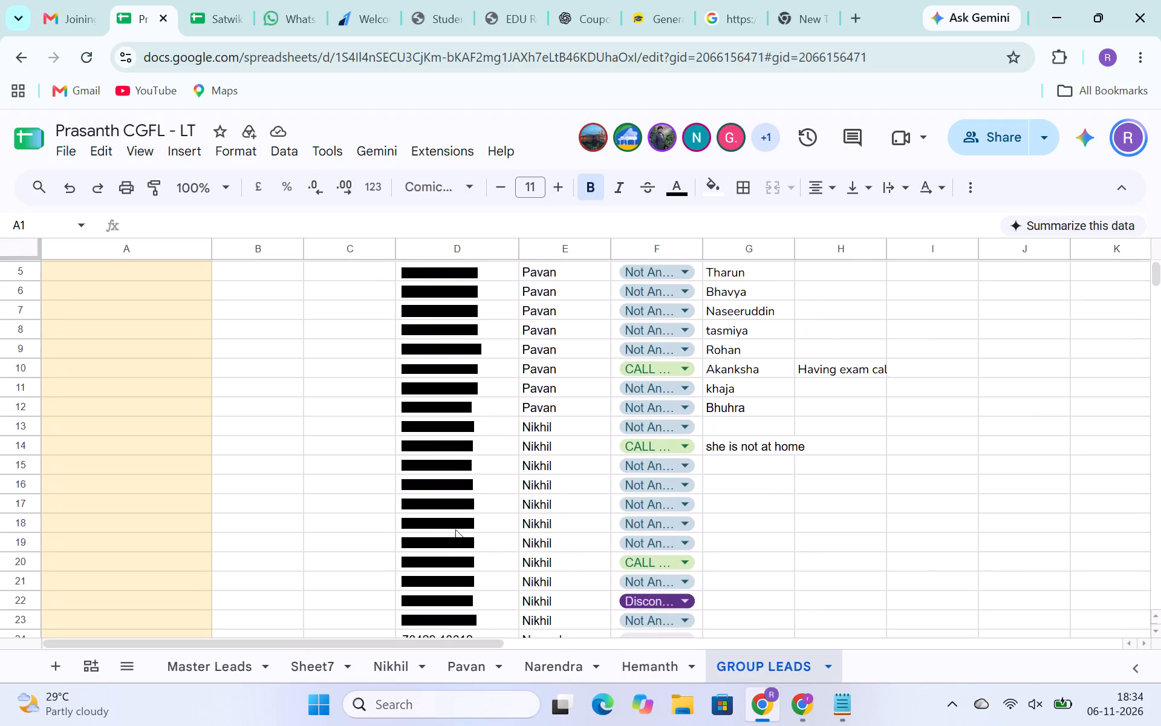
{"action": "scroll", "coordinate": [455, 529], "scroll_direction": "down", "scroll_amount": 10}
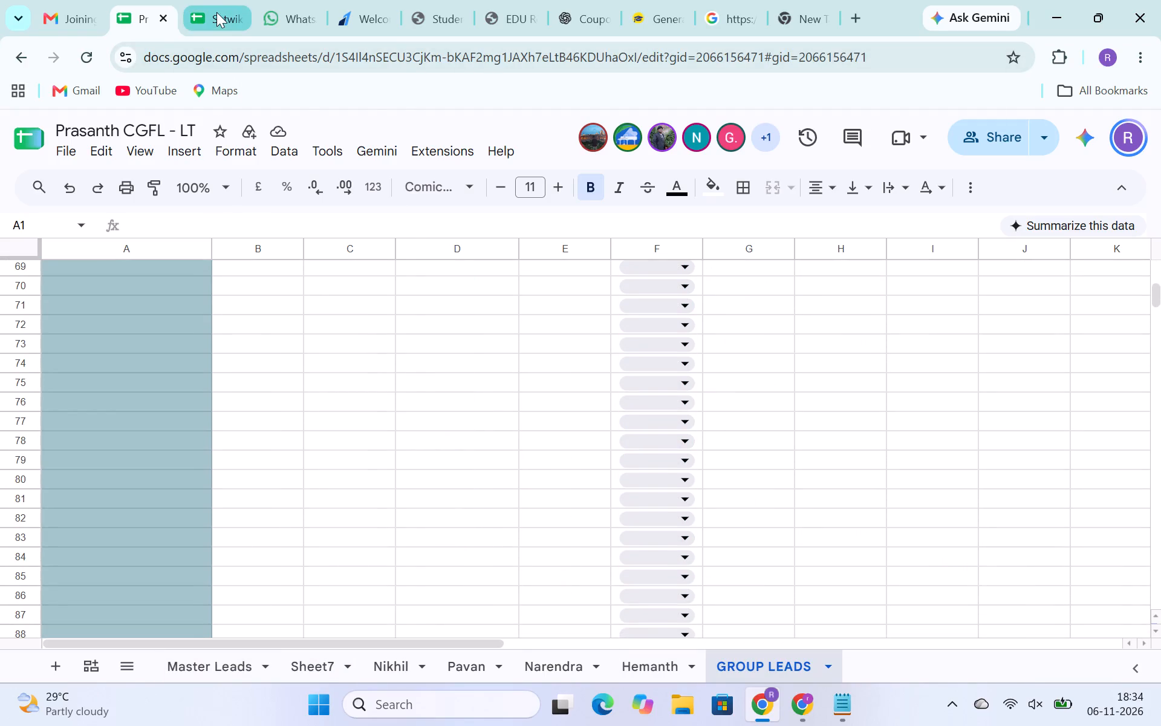
Return to the Master Leads sheet and review the assignment, status and comment columns around rows 60 to 84.
{"action": "left_click", "coordinate": [211, 658]}
{"action": "scroll", "coordinate": [418, 543], "scroll_direction": "down", "scroll_amount": 4}
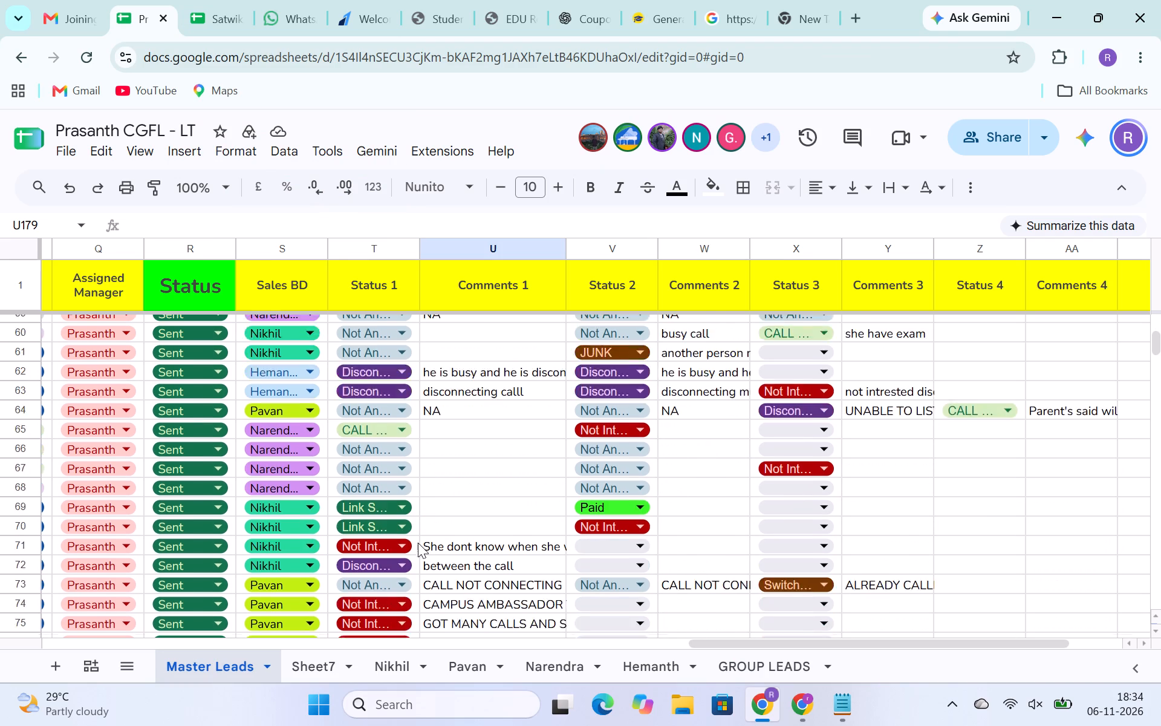
{"action": "scroll", "coordinate": [418, 543], "scroll_direction": "down", "scroll_amount": 1}
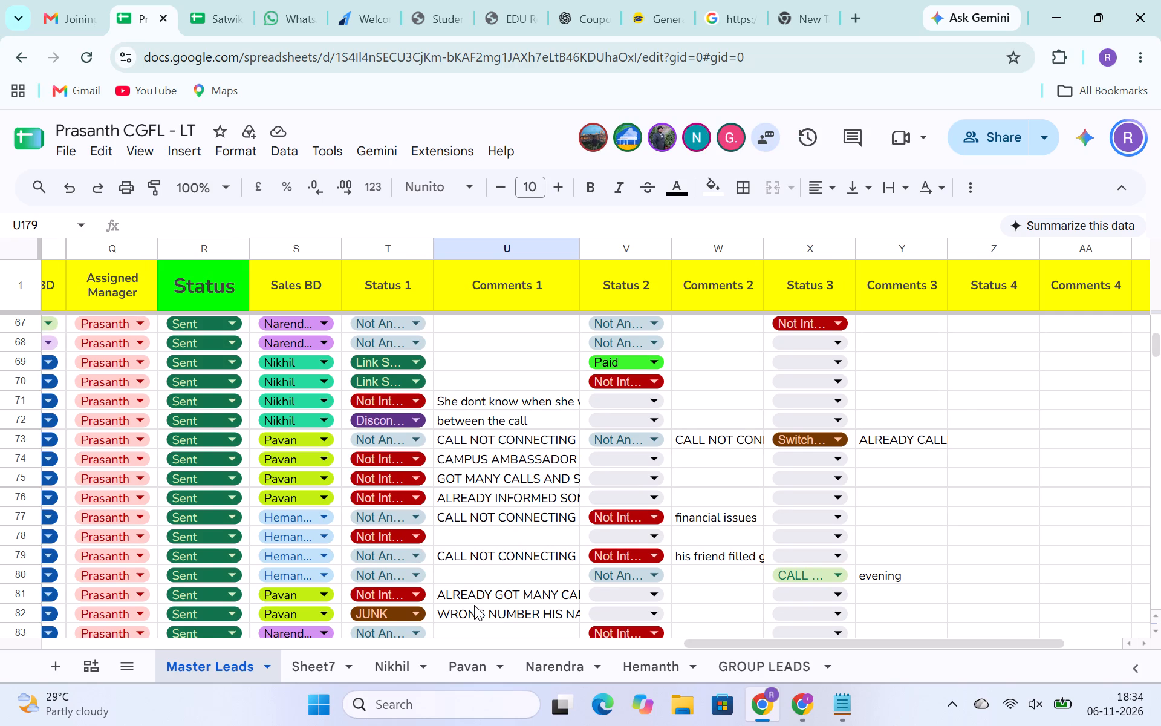
{"action": "scroll", "coordinate": [474, 605], "scroll_direction": "right", "scroll_amount": 4}
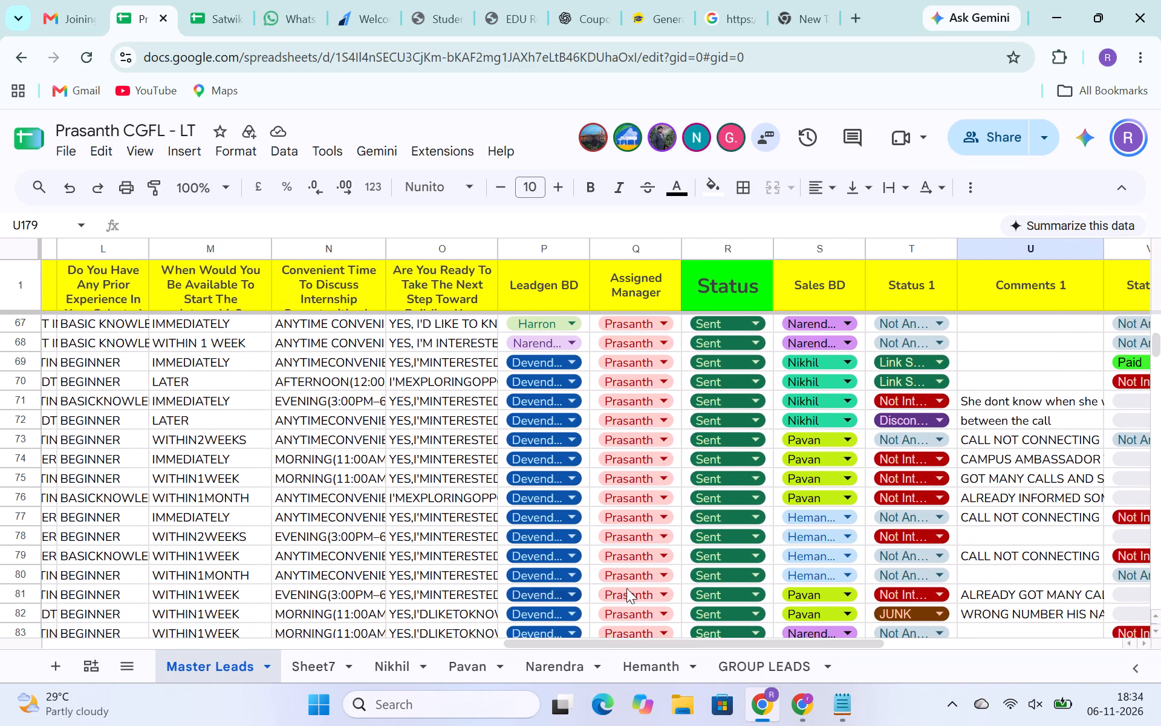
{"action": "scroll", "coordinate": [626, 588], "scroll_direction": "down", "scroll_amount": 1}
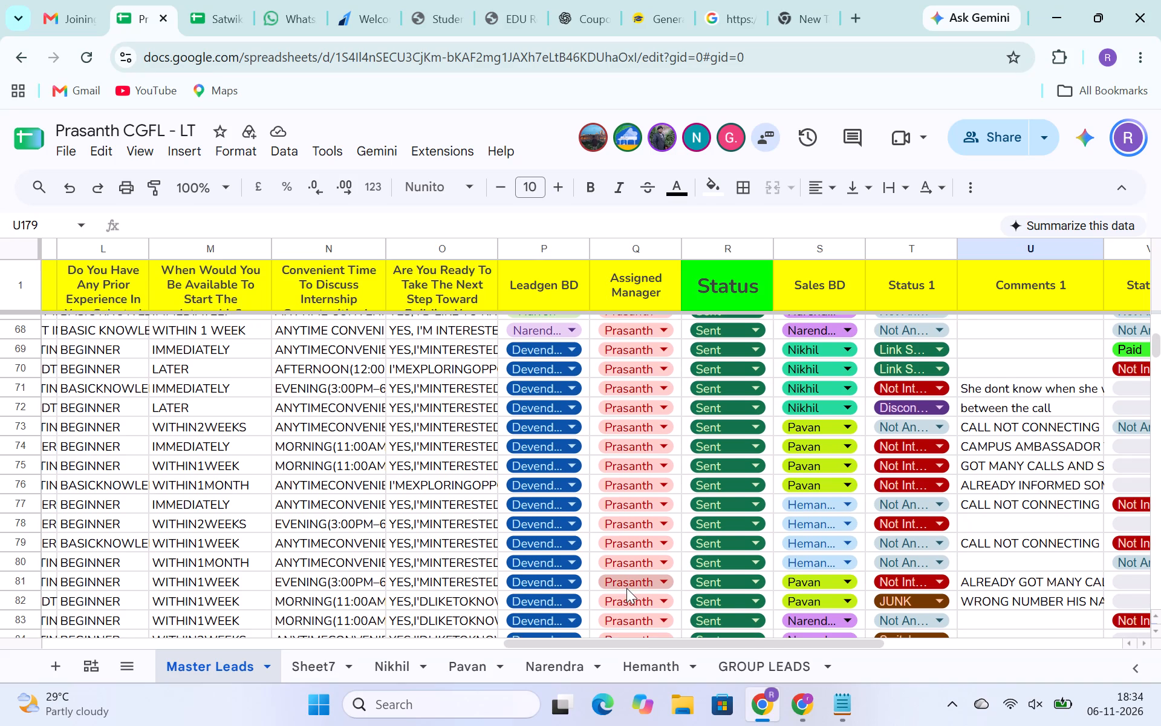
{"action": "scroll", "coordinate": [626, 588], "scroll_direction": "down", "scroll_amount": 1}
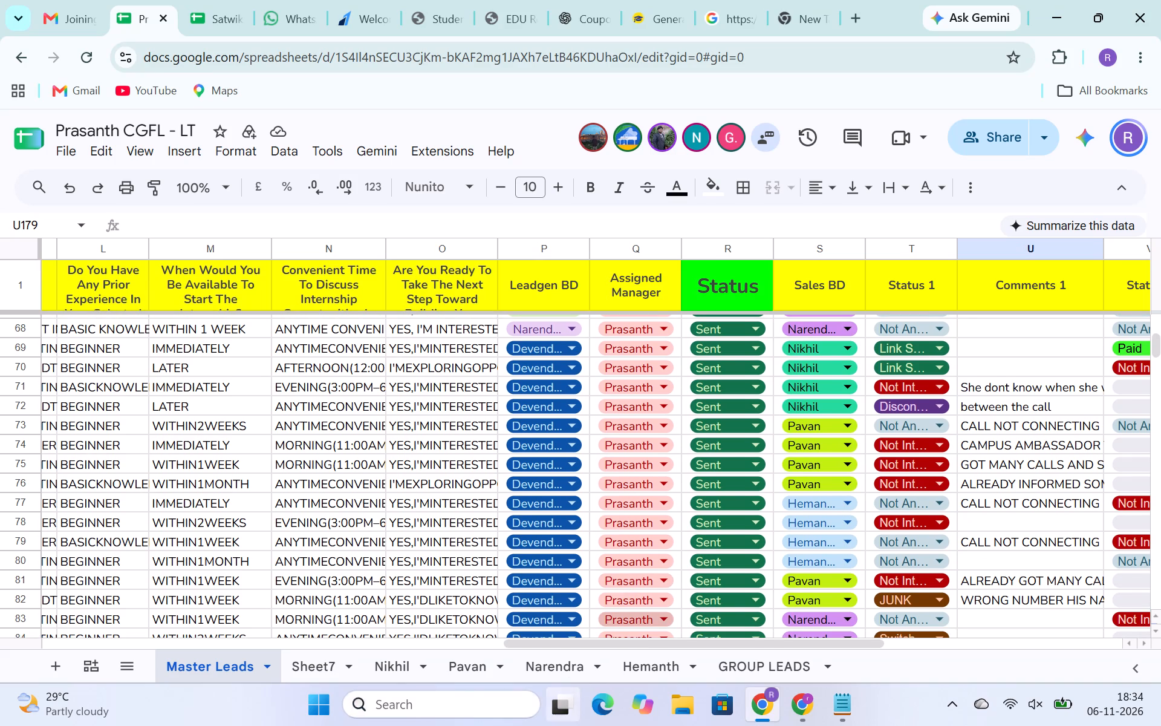
Open Sheet7 and look through its Sales BD, Status 1 and Comments 1 columns for the listed leads.
{"action": "left_click", "coordinate": [333, 662]}
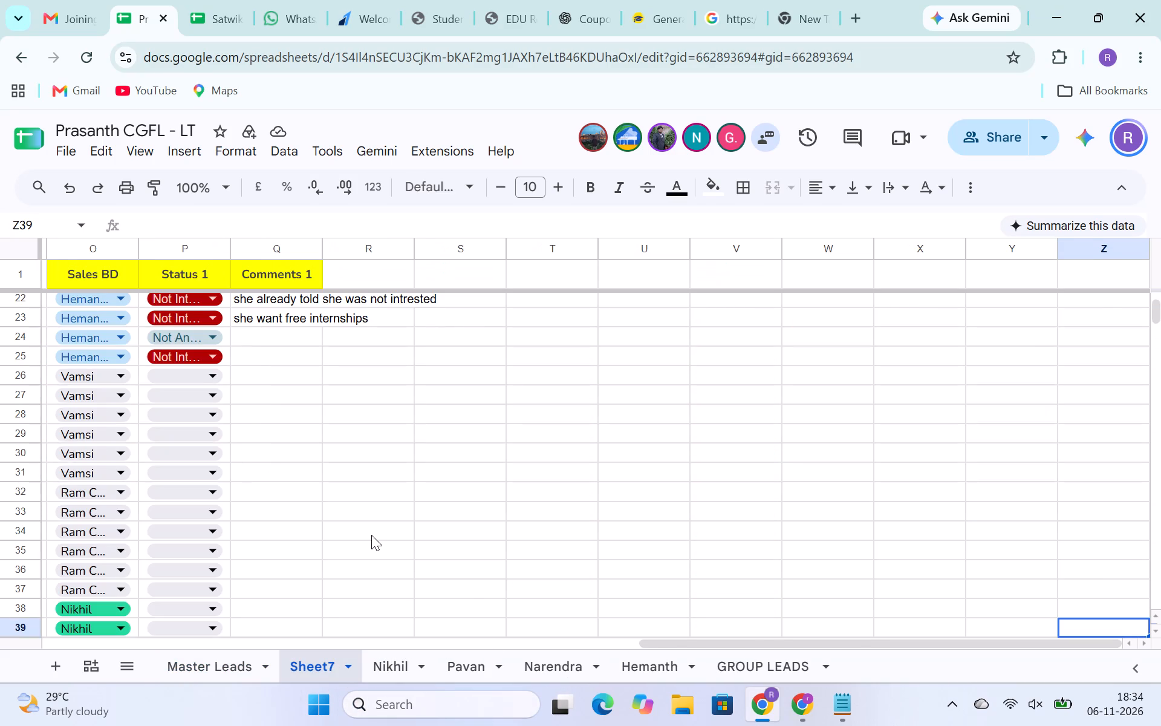
{"action": "scroll", "coordinate": [371, 535], "scroll_direction": "up", "scroll_amount": 3}
{"action": "scroll", "coordinate": [371, 535], "scroll_direction": "right", "scroll_amount": 6}
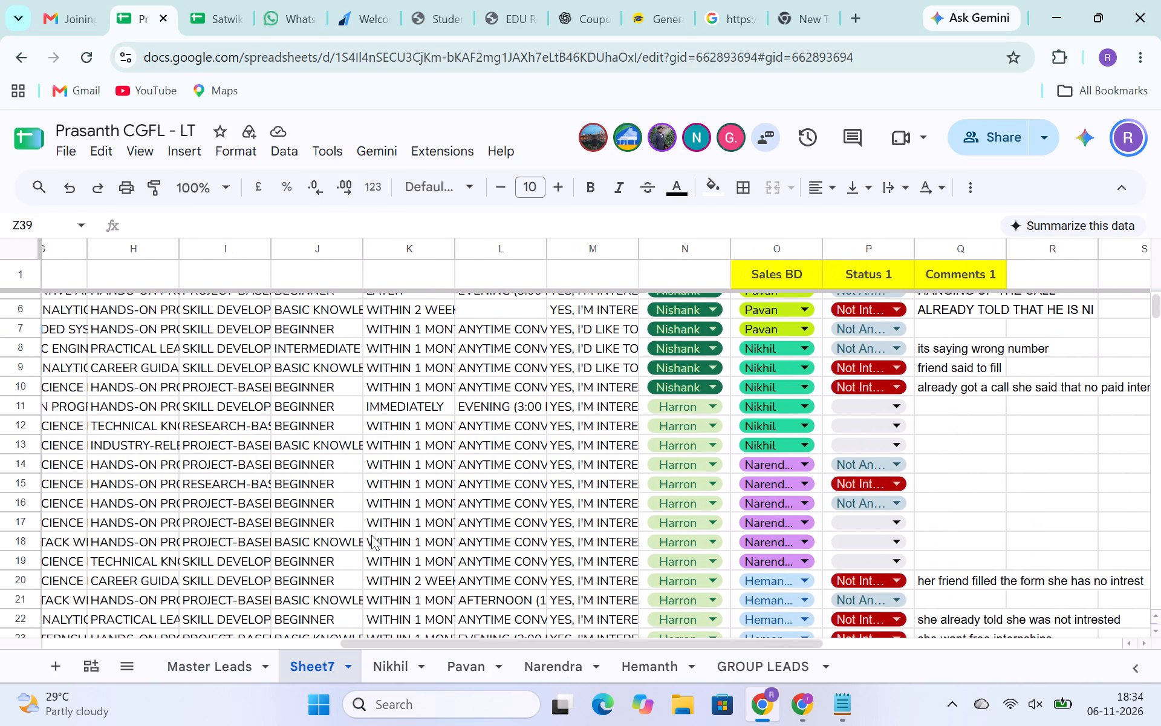
{"action": "scroll", "coordinate": [716, 458], "scroll_direction": "up", "scroll_amount": 3}
{"action": "scroll", "coordinate": [716, 458], "scroll_direction": "down", "scroll_amount": 1}
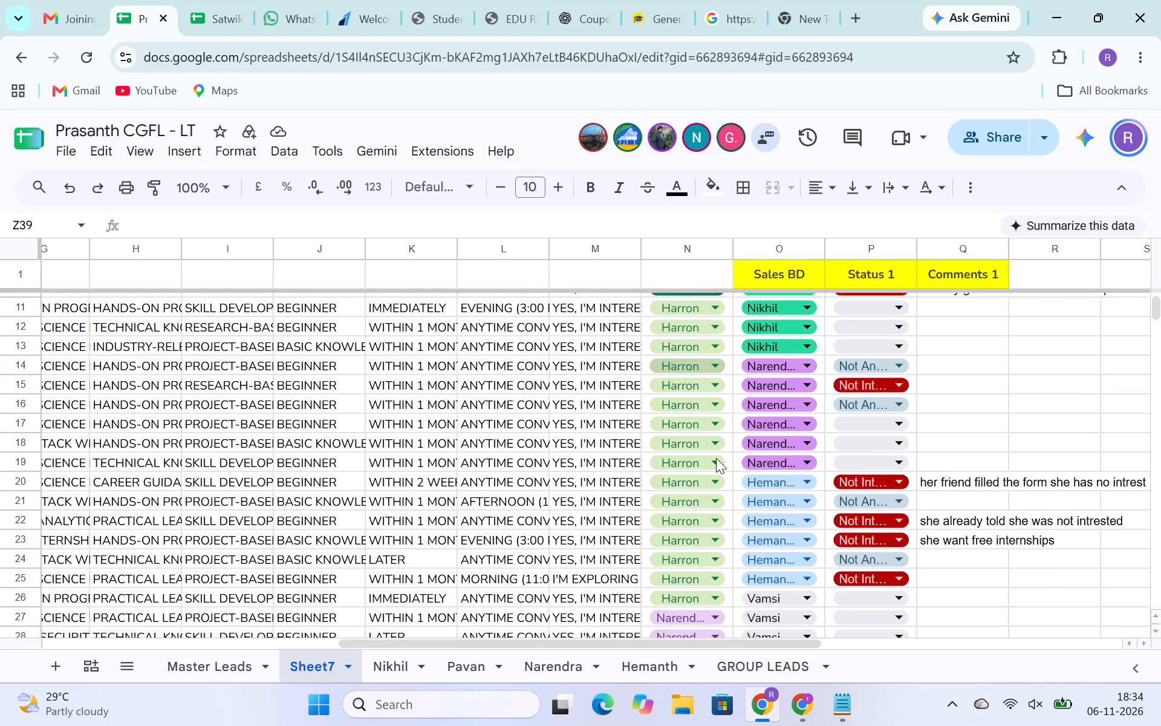
{"action": "scroll", "coordinate": [716, 458], "scroll_direction": "down", "scroll_amount": 4}
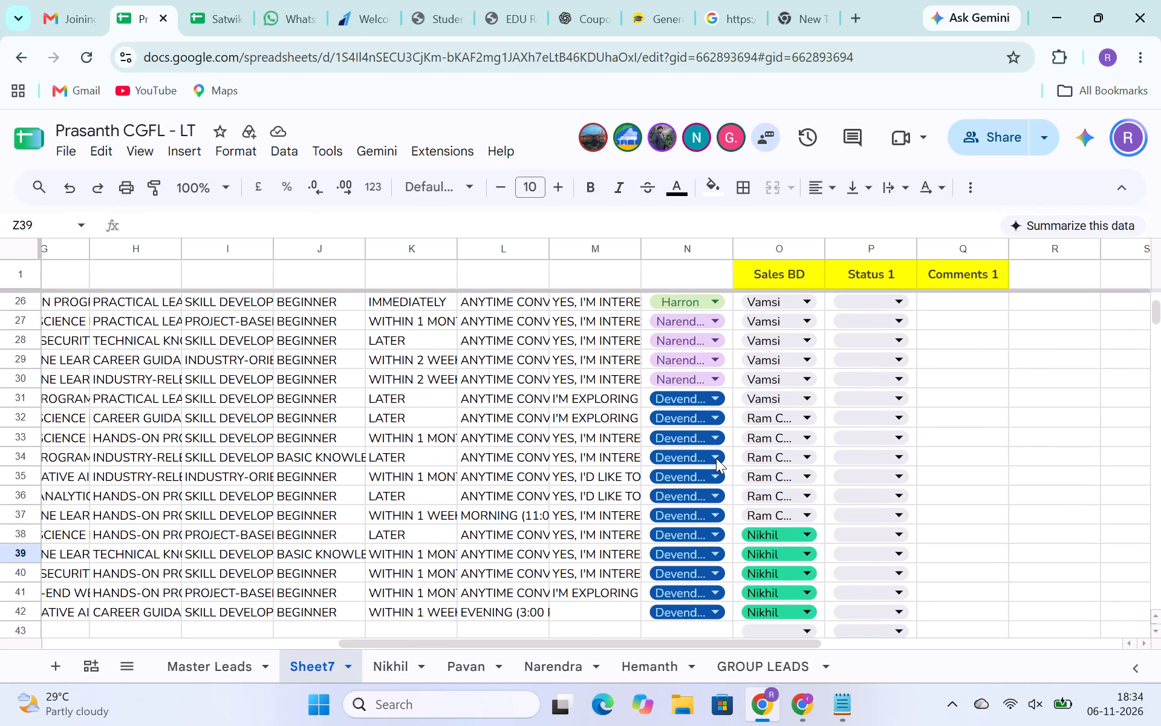
{"action": "scroll", "coordinate": [716, 458], "scroll_direction": "down", "scroll_amount": 1}
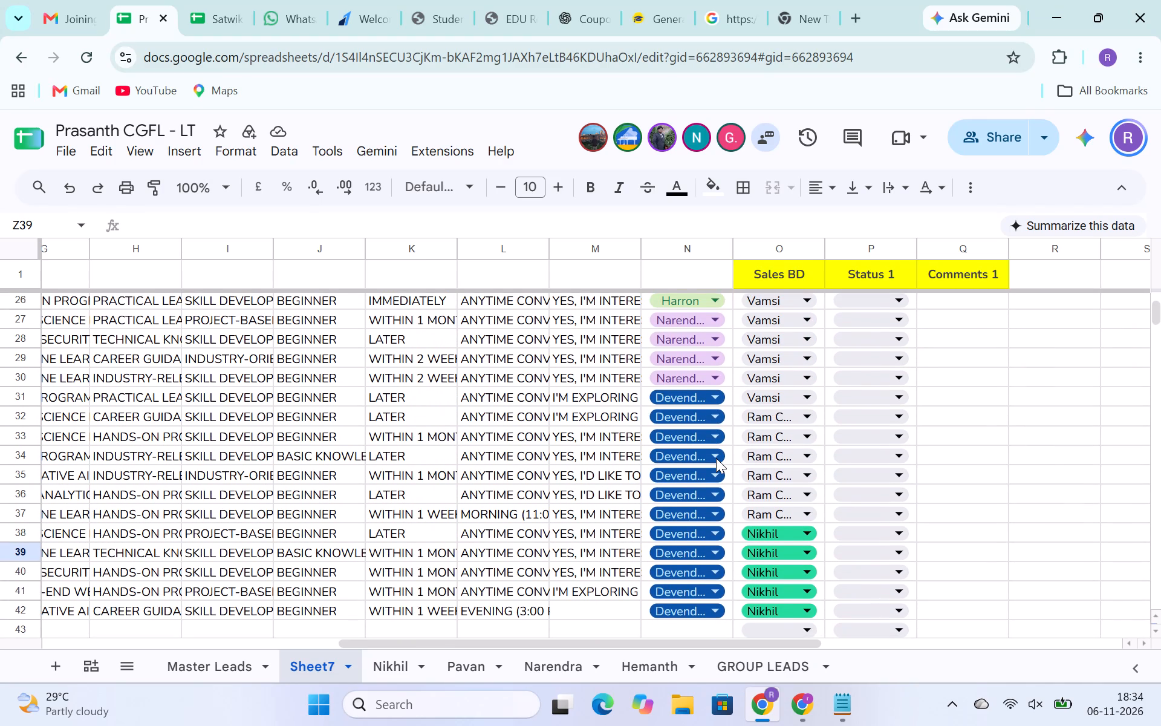
{"action": "scroll", "coordinate": [716, 458], "scroll_direction": "up", "scroll_amount": 1}
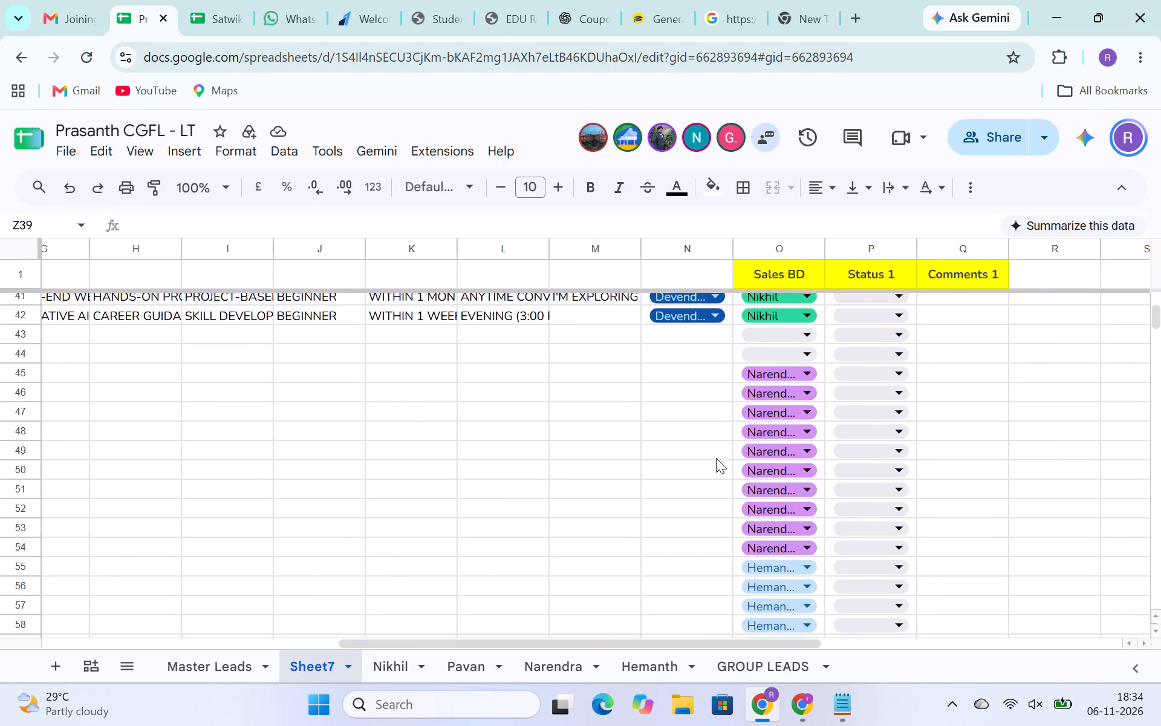
{"action": "scroll", "coordinate": [716, 458], "scroll_direction": "up", "scroll_amount": 2}
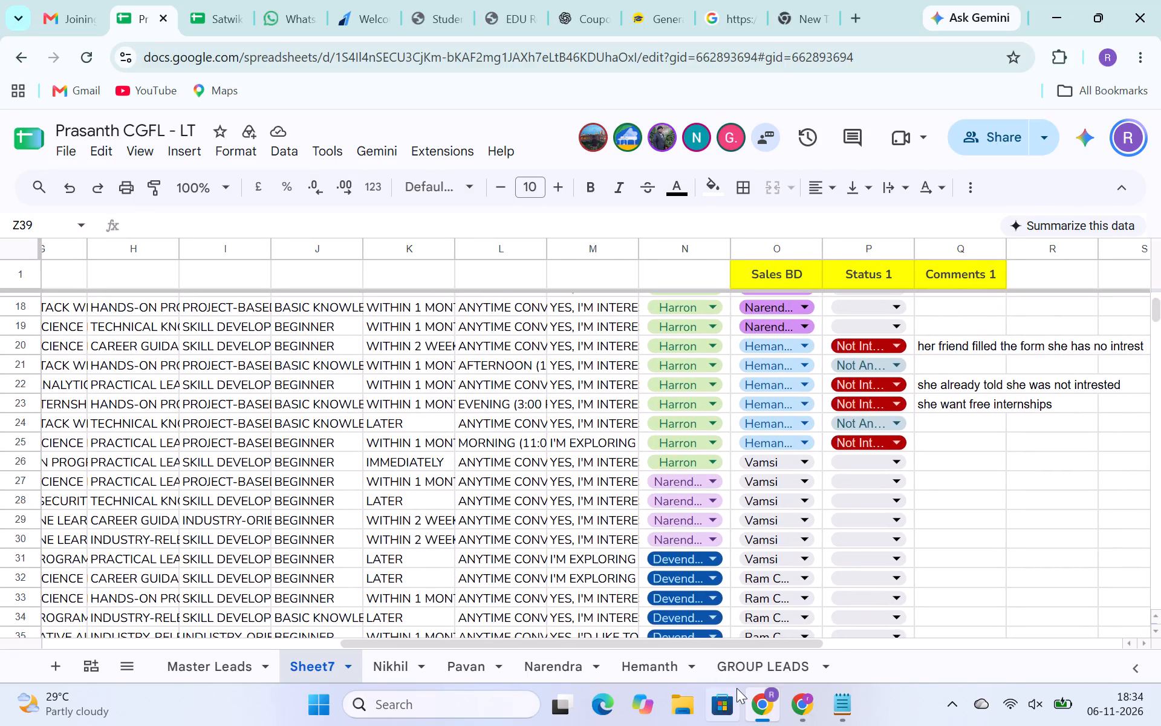
Open the GROUP LEADS sheet and look through the assignees, call statuses and remarks of the Vardhaman internship leads.
{"action": "left_click", "coordinate": [746, 672]}
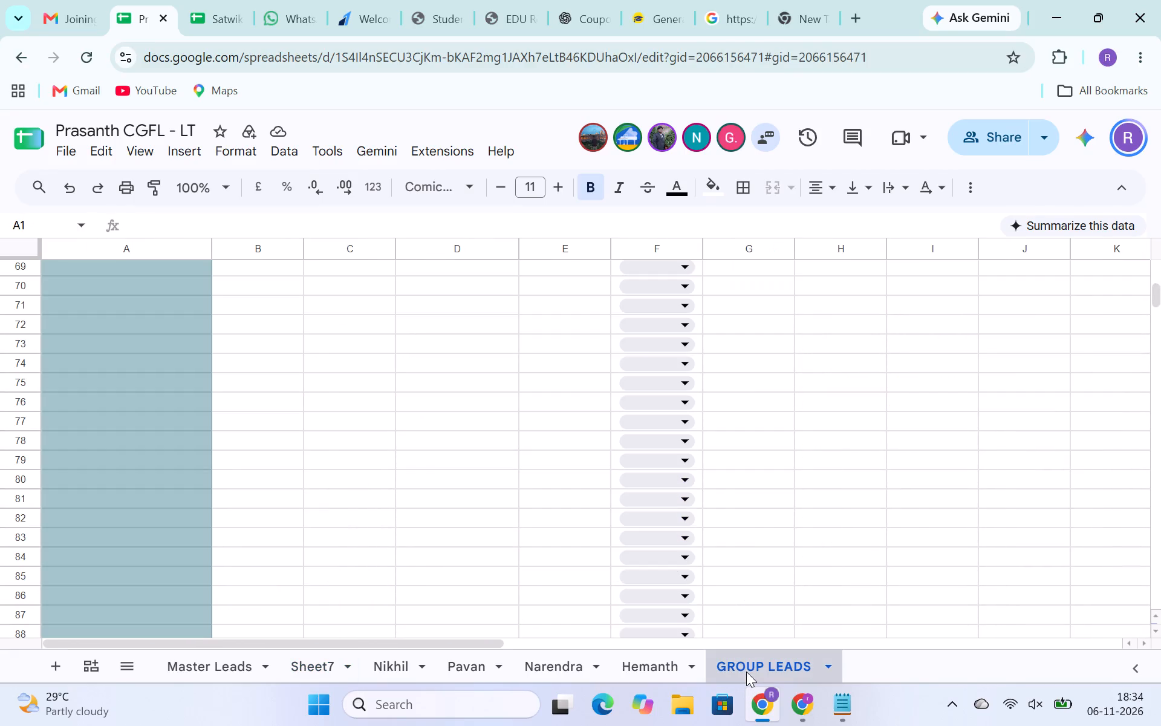
{"action": "scroll", "coordinate": [506, 516], "scroll_direction": "down", "scroll_amount": 2}
{"action": "scroll", "coordinate": [506, 516], "scroll_direction": "up", "scroll_amount": 5}
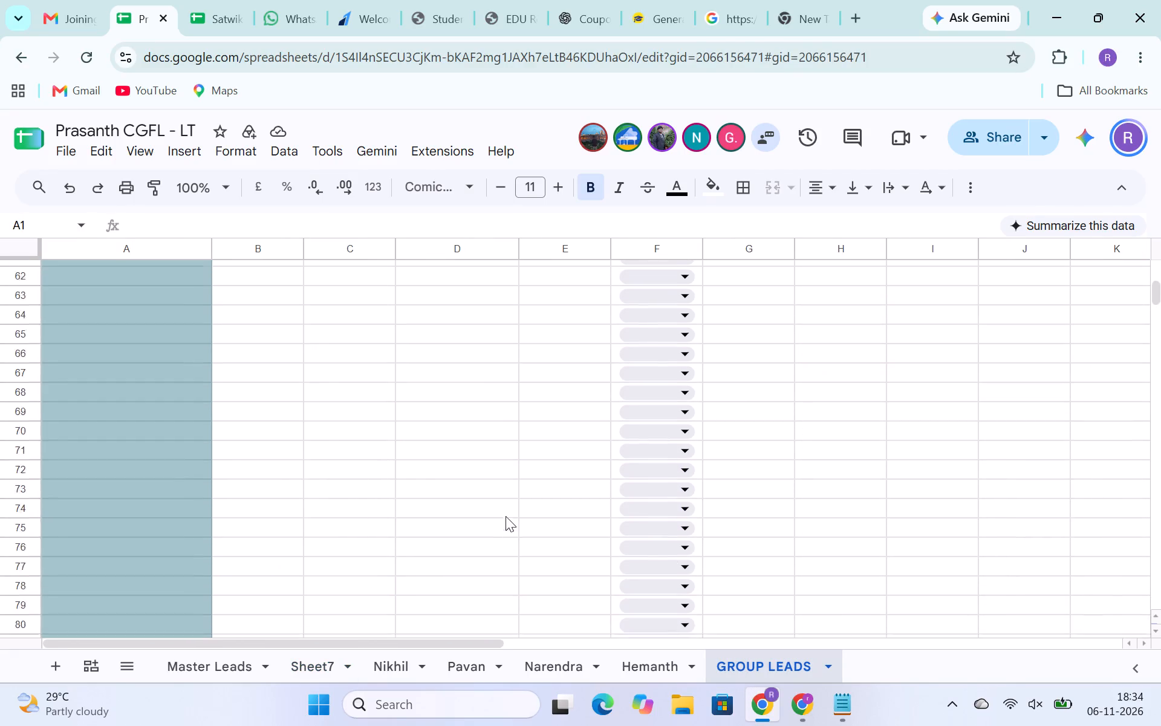
{"action": "scroll", "coordinate": [506, 516], "scroll_direction": "up", "scroll_amount": 4}
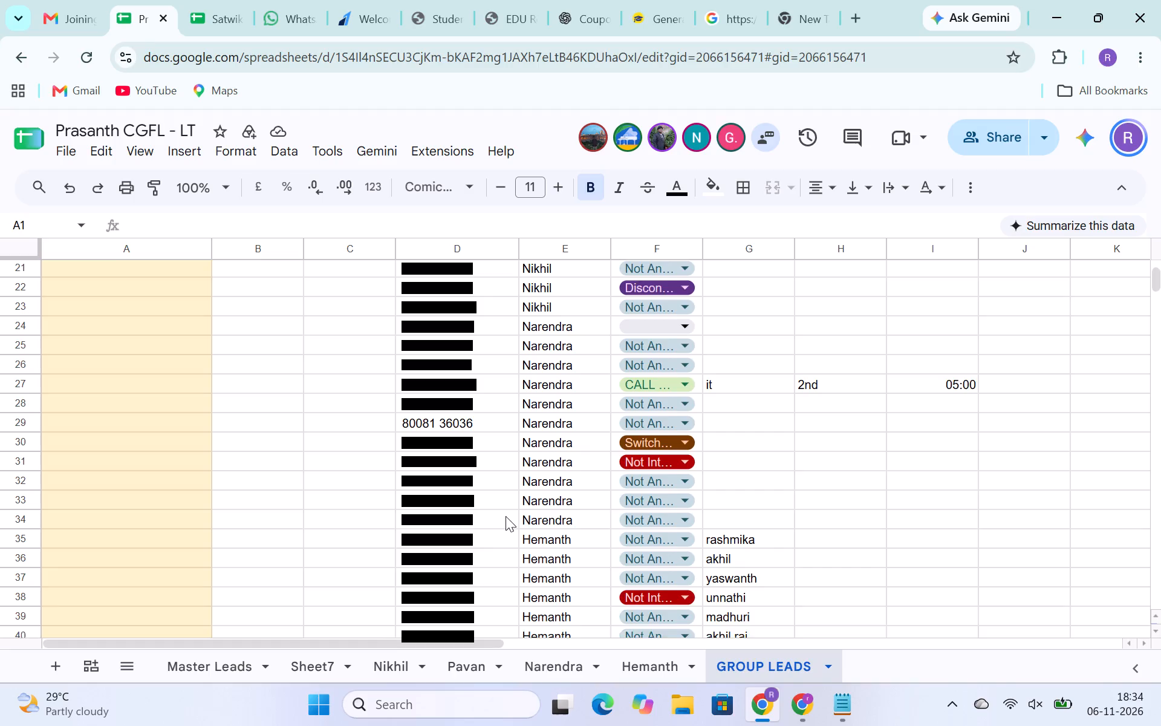
{"action": "scroll", "coordinate": [506, 516], "scroll_direction": "up", "scroll_amount": 1}
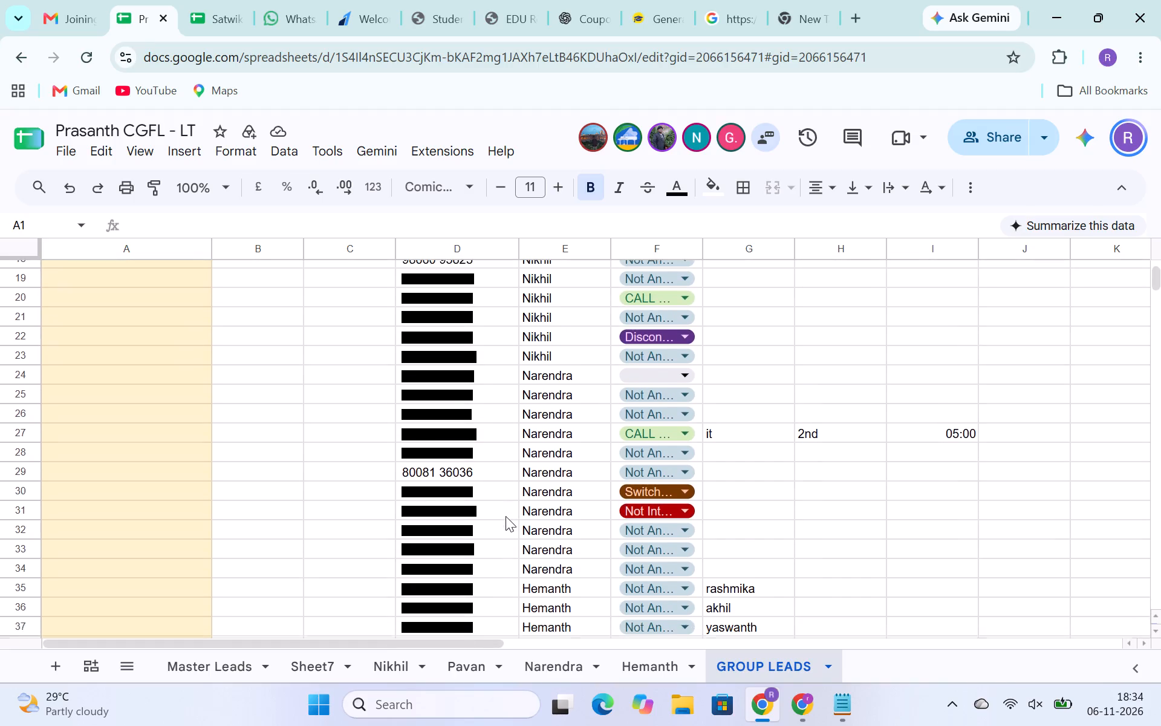
{"action": "scroll", "coordinate": [506, 516], "scroll_direction": "up", "scroll_amount": 1}
{"action": "scroll", "coordinate": [493, 412], "scroll_direction": "down", "scroll_amount": 1}
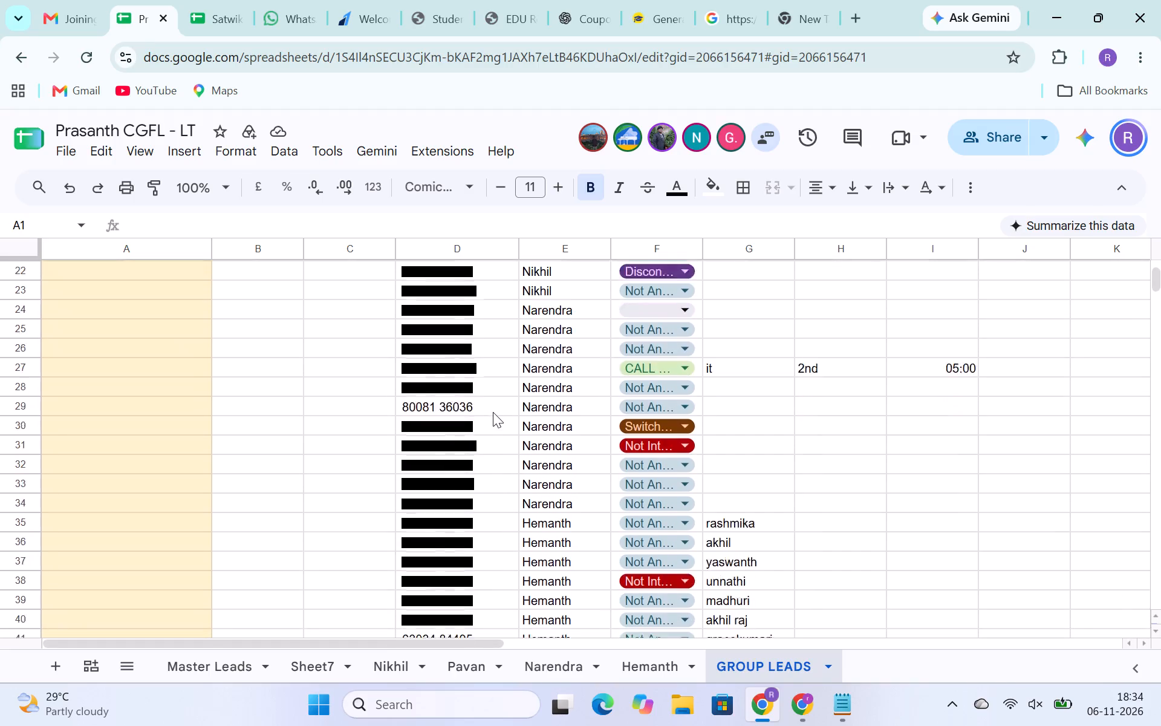
{"action": "scroll", "coordinate": [493, 412], "scroll_direction": "down", "scroll_amount": 6}
{"action": "scroll", "coordinate": [493, 412], "scroll_direction": "up", "scroll_amount": 1}
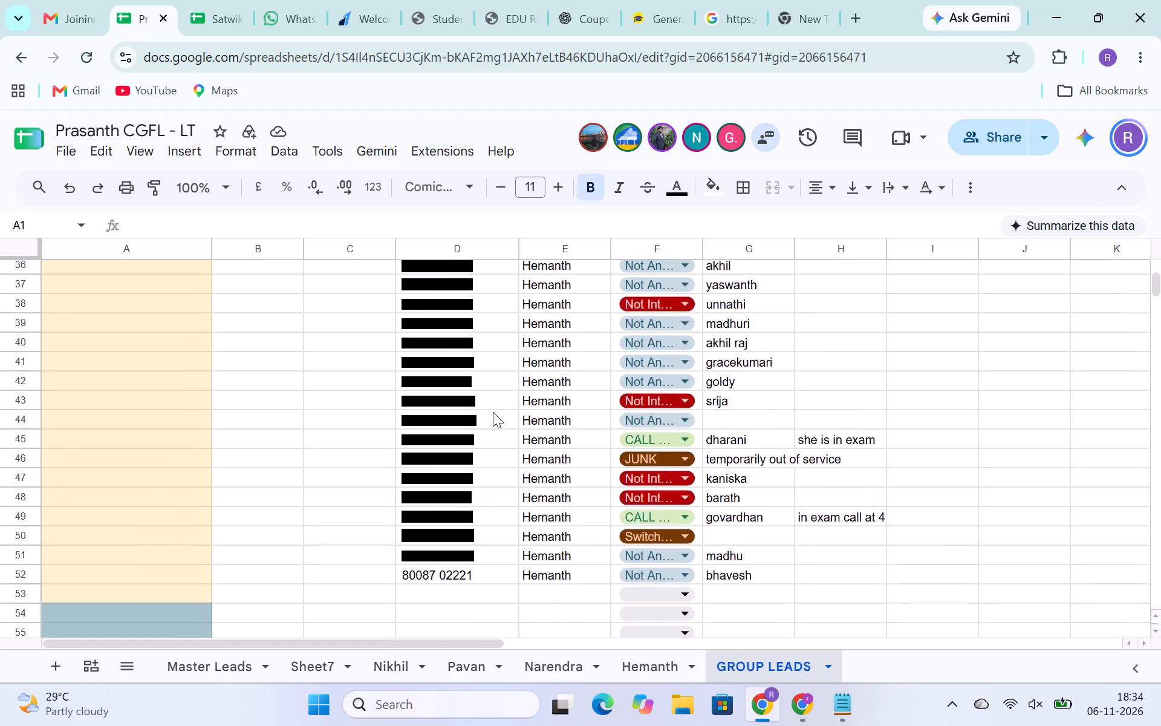
{"action": "scroll", "coordinate": [493, 412], "scroll_direction": "up", "scroll_amount": 4}
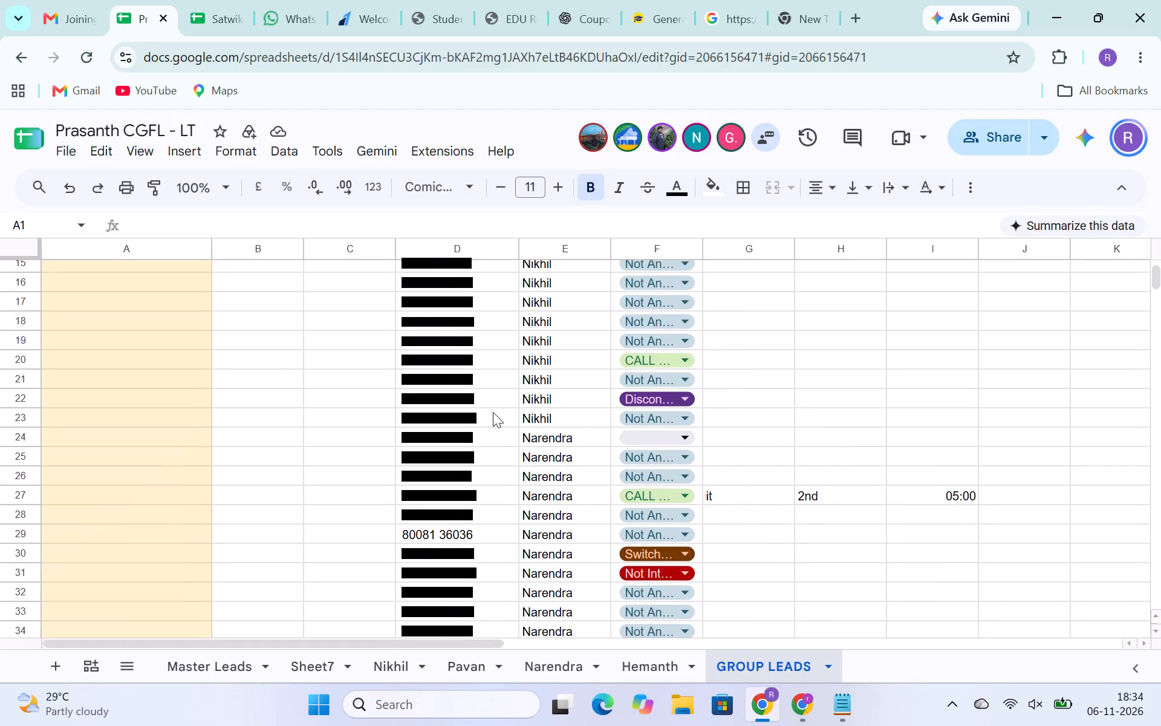
{"action": "scroll", "coordinate": [493, 412], "scroll_direction": "up", "scroll_amount": 3}
{"action": "scroll", "coordinate": [493, 412], "scroll_direction": "down", "scroll_amount": 1}
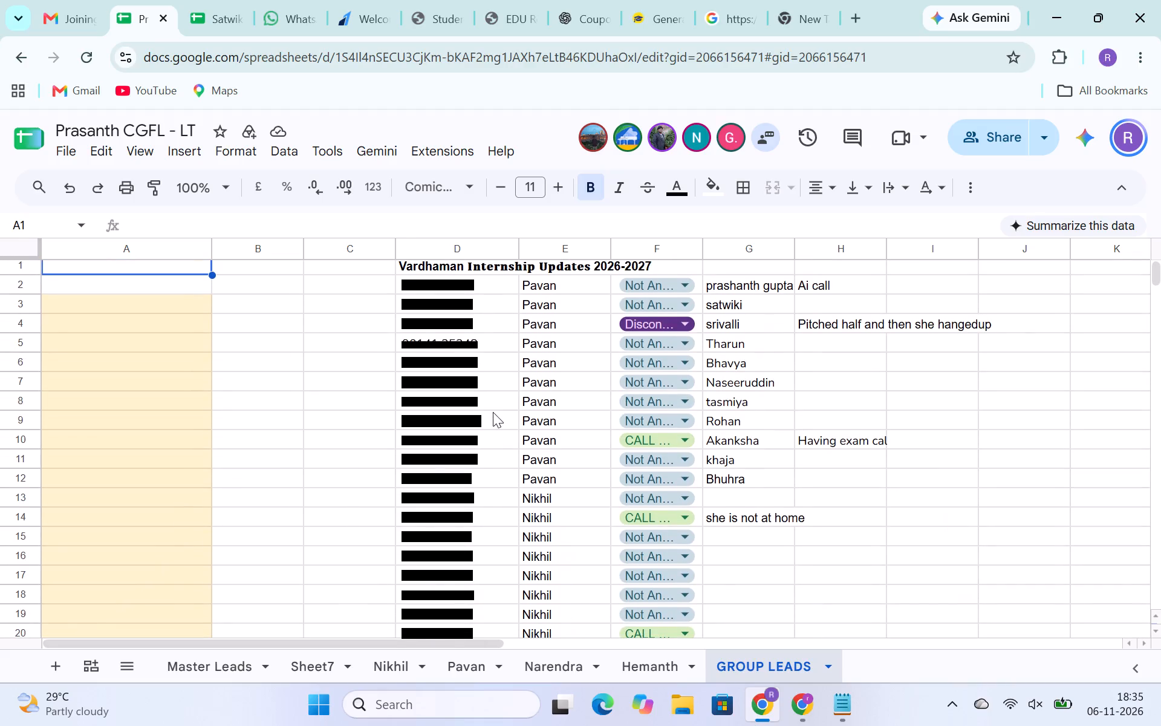
{"action": "scroll", "coordinate": [493, 412], "scroll_direction": "down", "scroll_amount": 3}
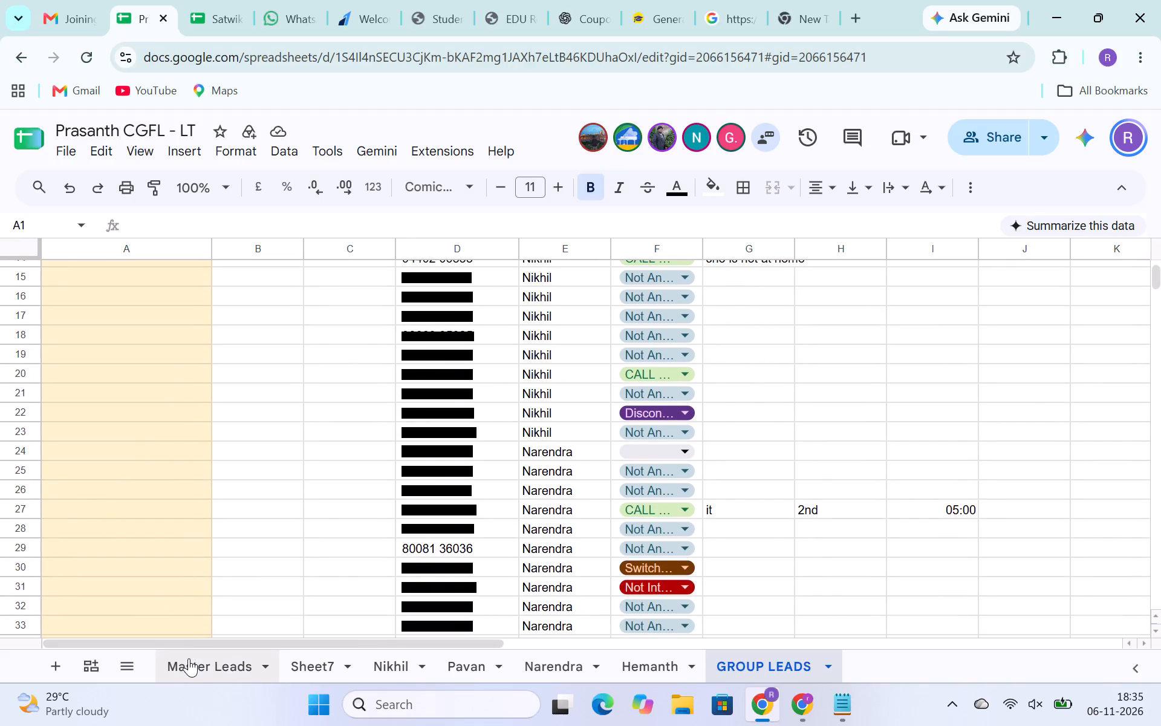
{"action": "left_click", "coordinate": [189, 657]}
{"action": "scroll", "coordinate": [189, 657], "scroll_direction": "up", "scroll_amount": 1}
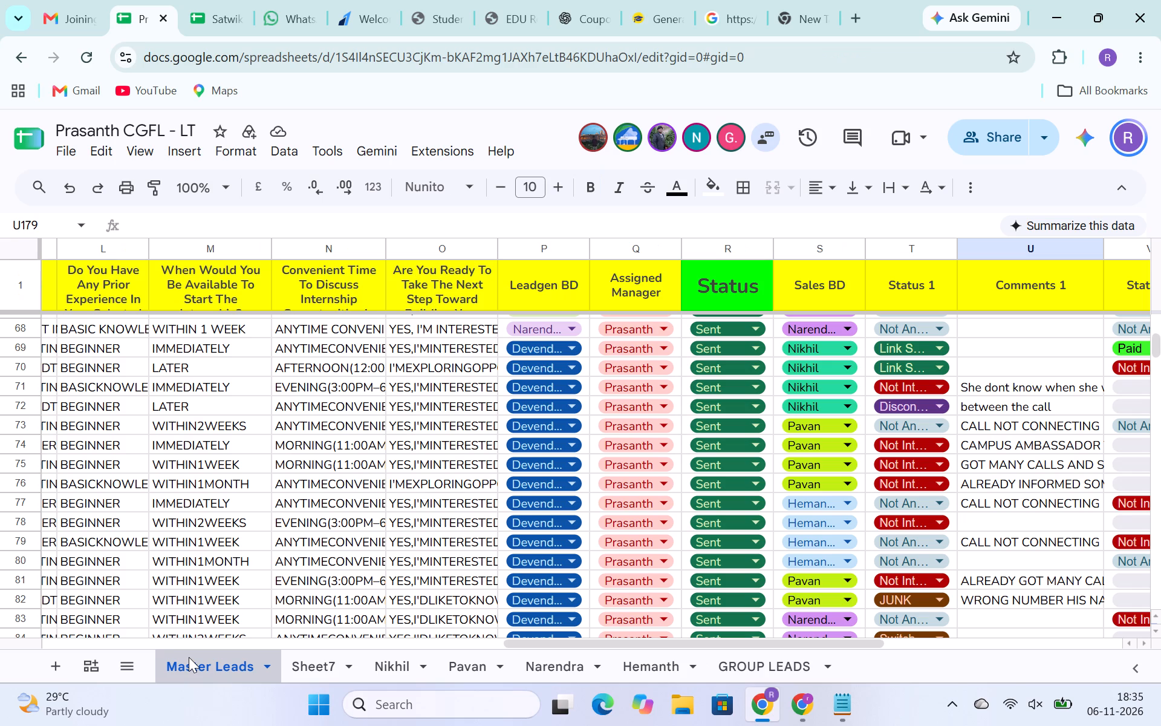
{"action": "scroll", "coordinate": [189, 657], "scroll_direction": "up", "scroll_amount": 1}
{"action": "scroll", "coordinate": [189, 657], "scroll_direction": "down", "scroll_amount": 6}
{"action": "left_click", "coordinate": [310, 622]}
{"action": "scroll", "coordinate": [310, 622], "scroll_direction": "down", "scroll_amount": 4}
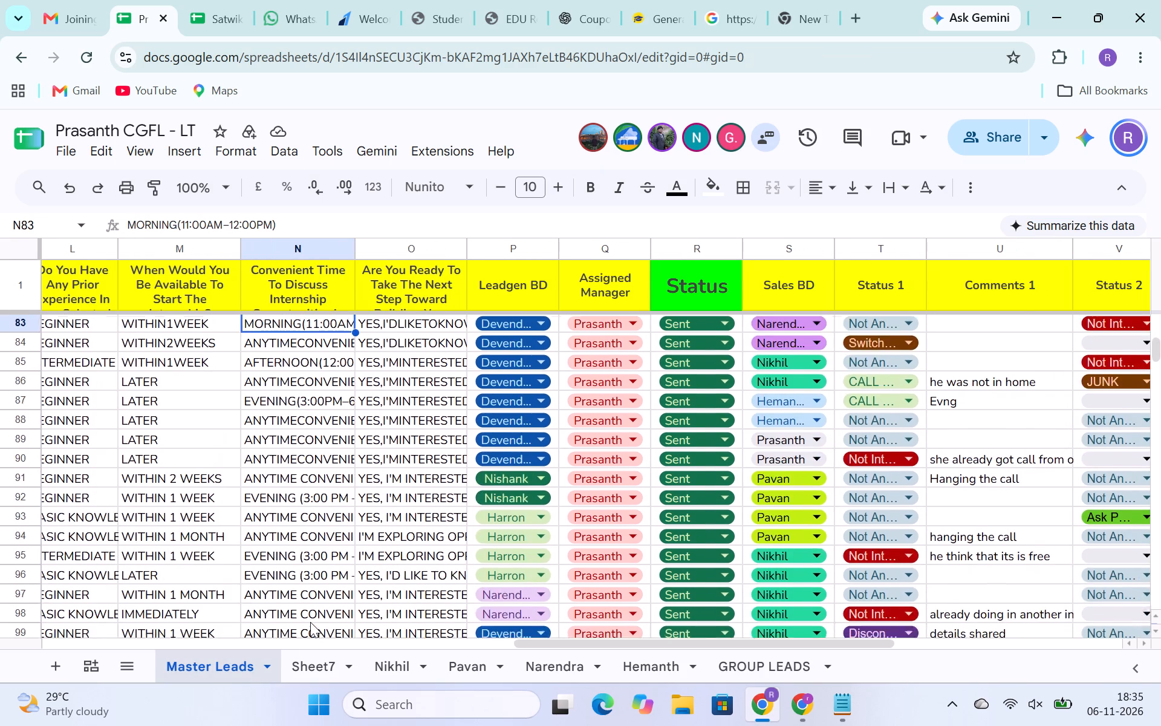
{"action": "scroll", "coordinate": [310, 622], "scroll_direction": "down", "scroll_amount": 7}
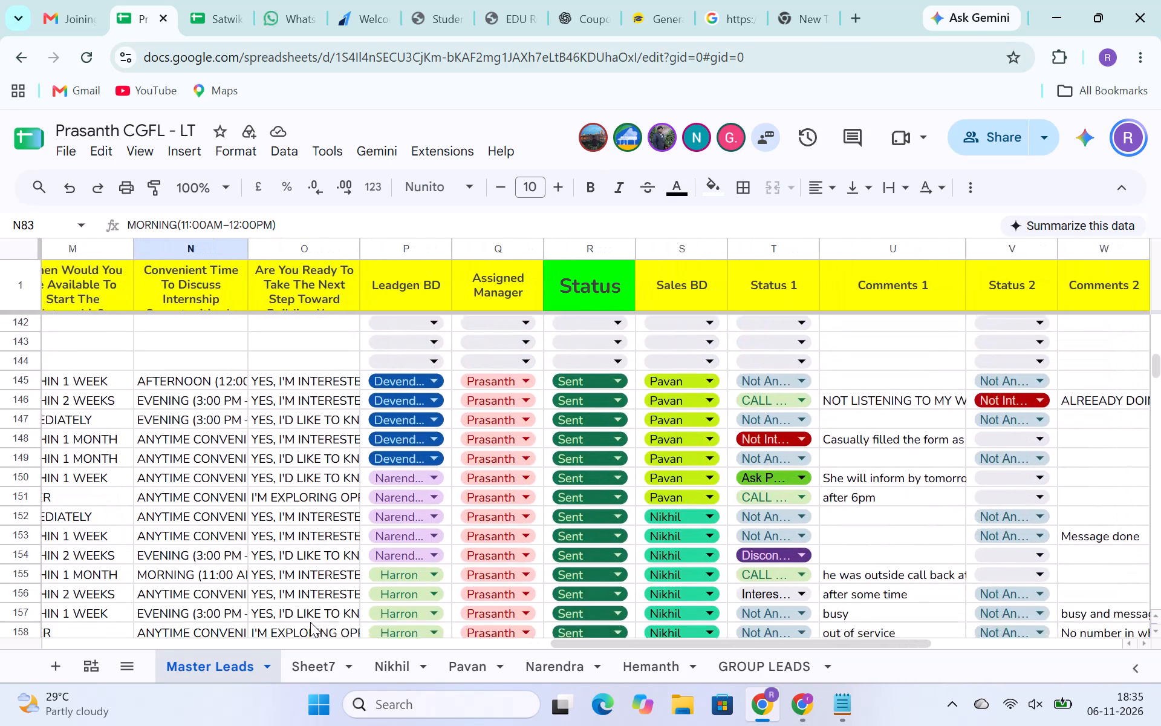
{"action": "scroll", "coordinate": [310, 622], "scroll_direction": "down", "scroll_amount": 2}
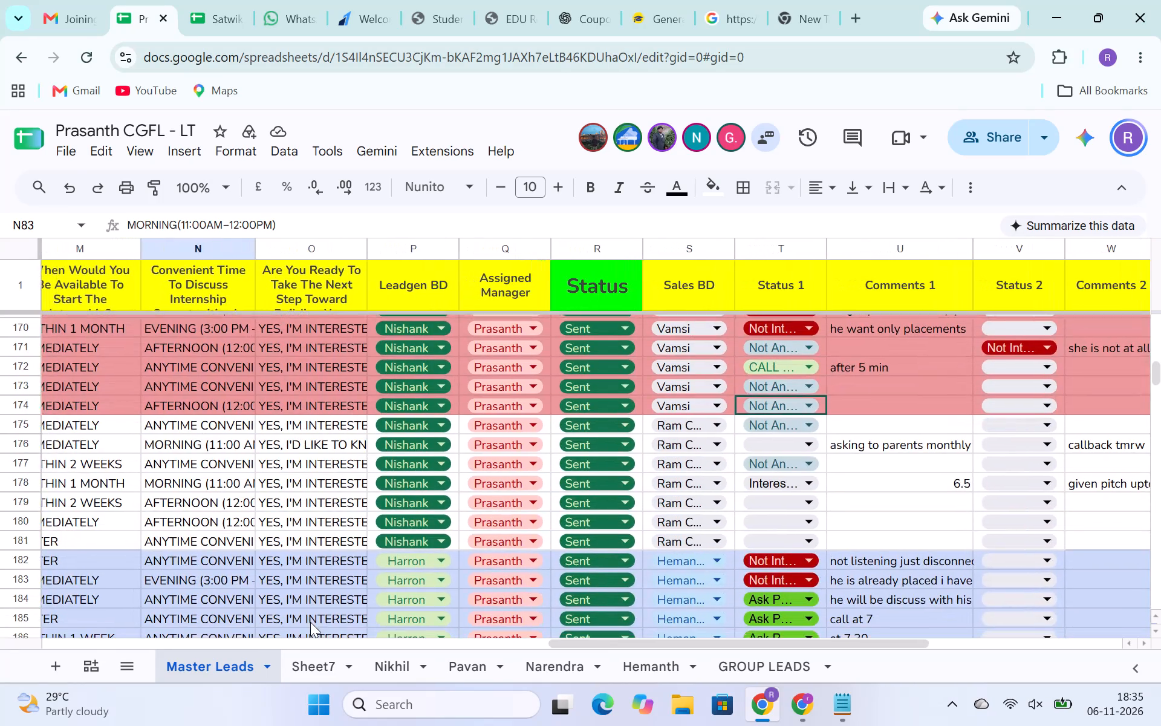
{"action": "scroll", "coordinate": [310, 622], "scroll_direction": "down", "scroll_amount": 1}
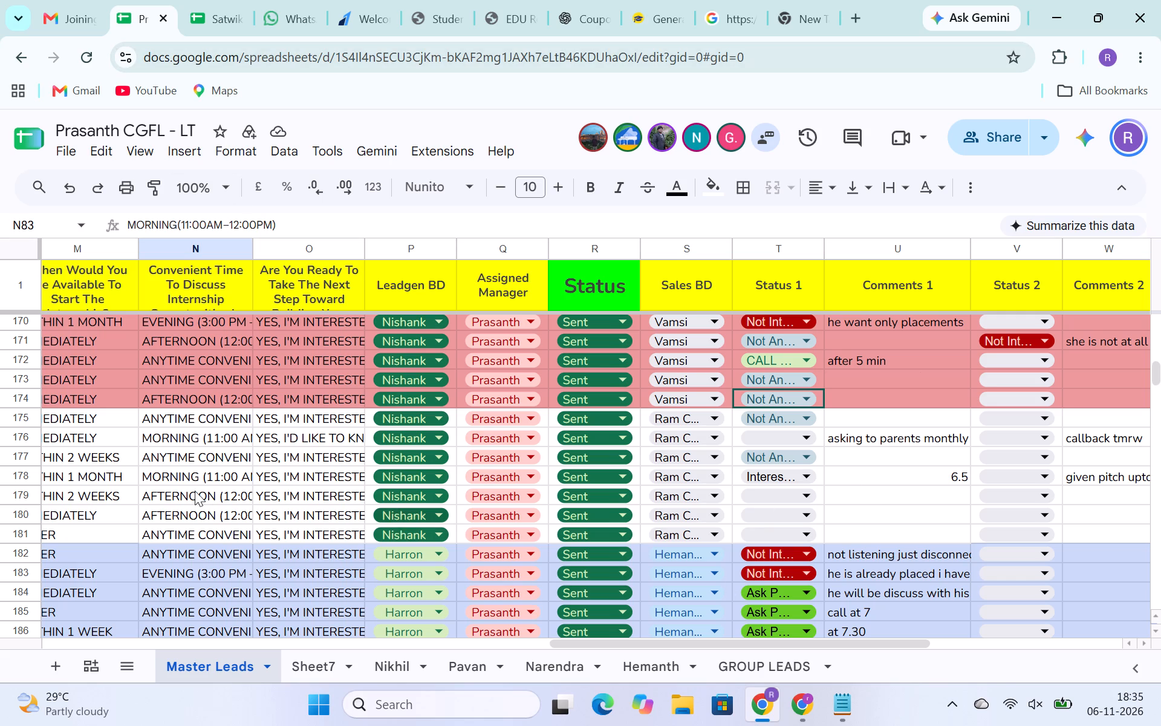
Check the contact details of the lead in row 179 and set its Status 1 to Not Answering.
{"action": "left_click", "coordinate": [25, 496]}
{"action": "scroll", "coordinate": [261, 549], "scroll_direction": "right", "scroll_amount": 8}
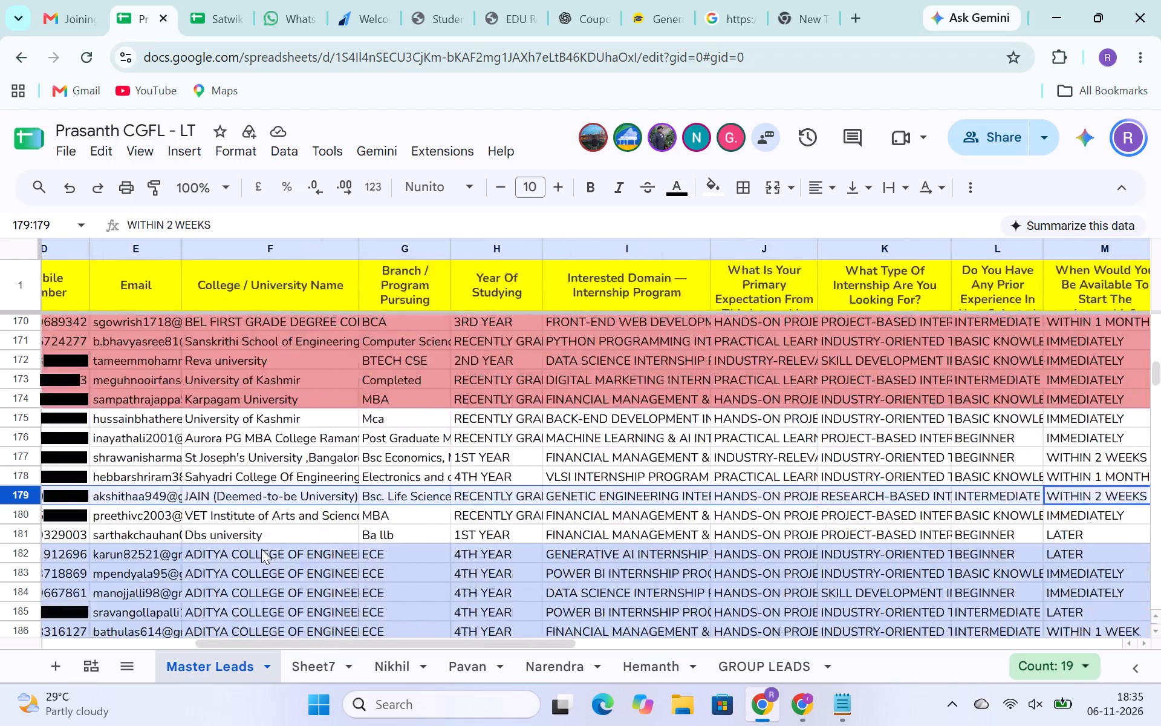
{"action": "scroll", "coordinate": [261, 549], "scroll_direction": "right", "scroll_amount": 5}
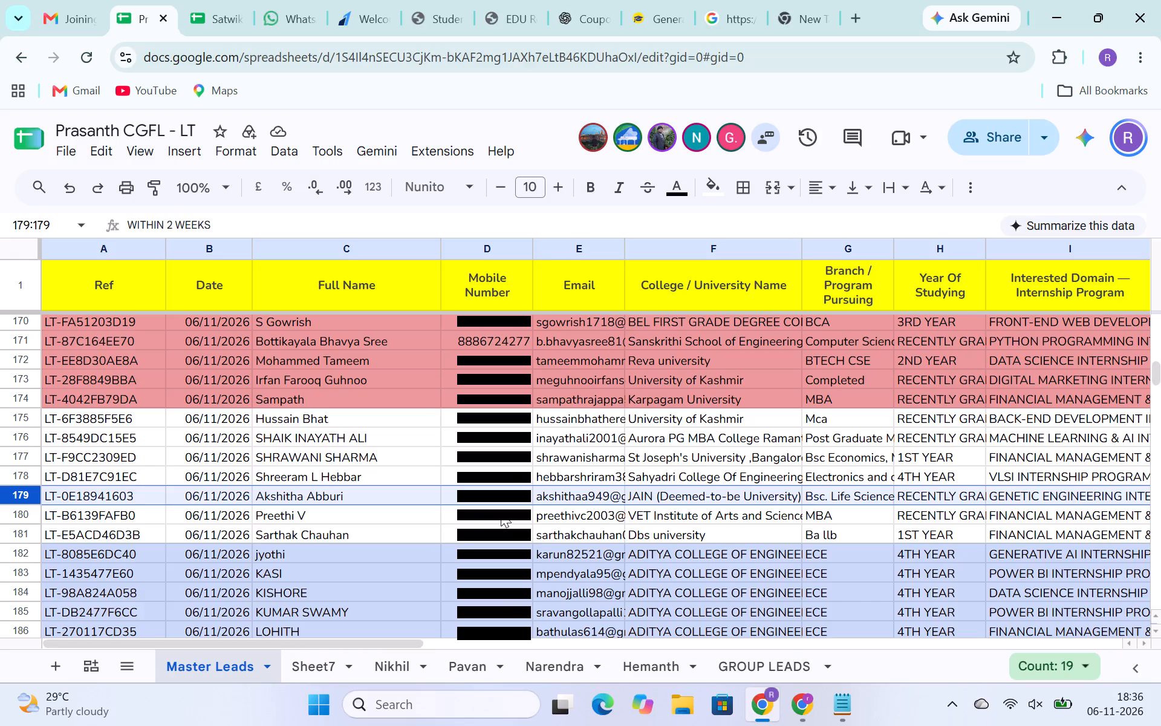
{"action": "right_click", "coordinate": [501, 512]}
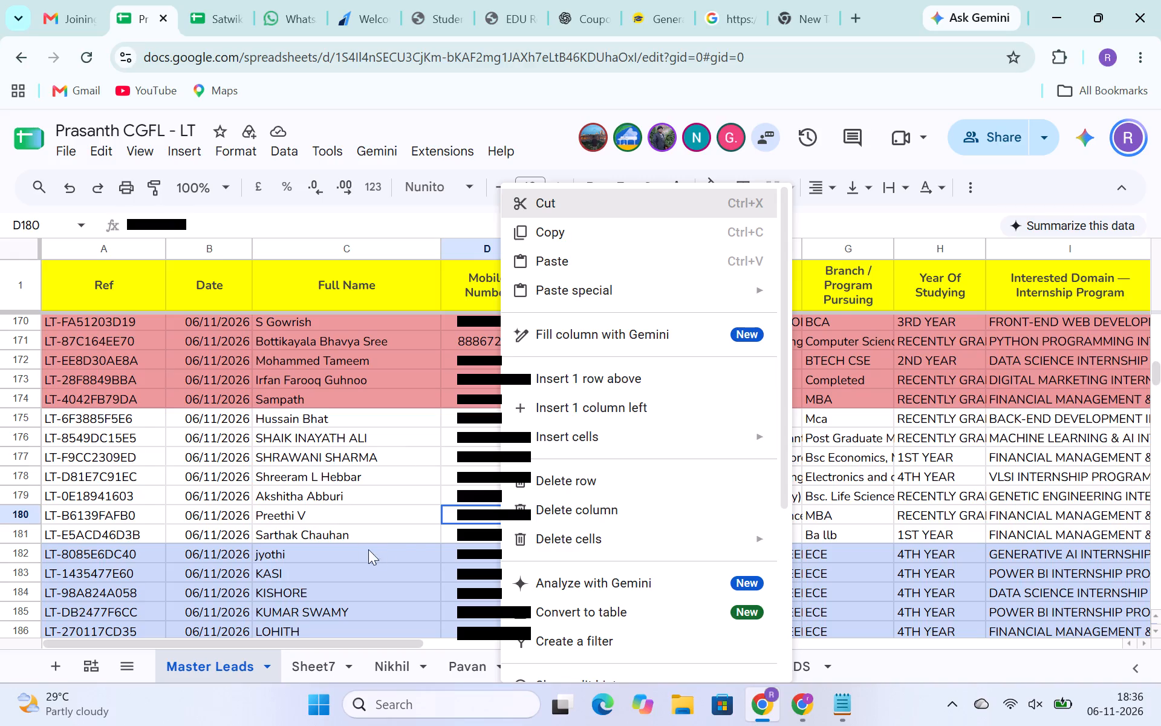
{"action": "left_click", "coordinate": [410, 536]}
{"action": "left_click", "coordinate": [365, 488]}
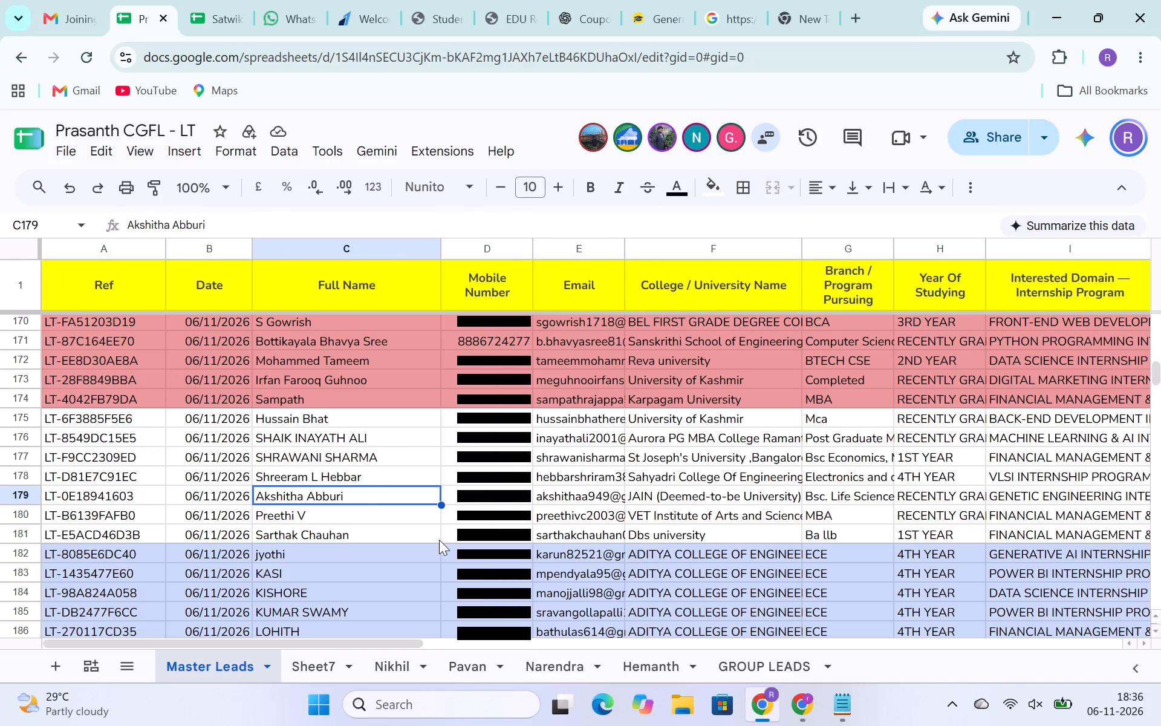
{"action": "left_click", "coordinate": [26, 500]}
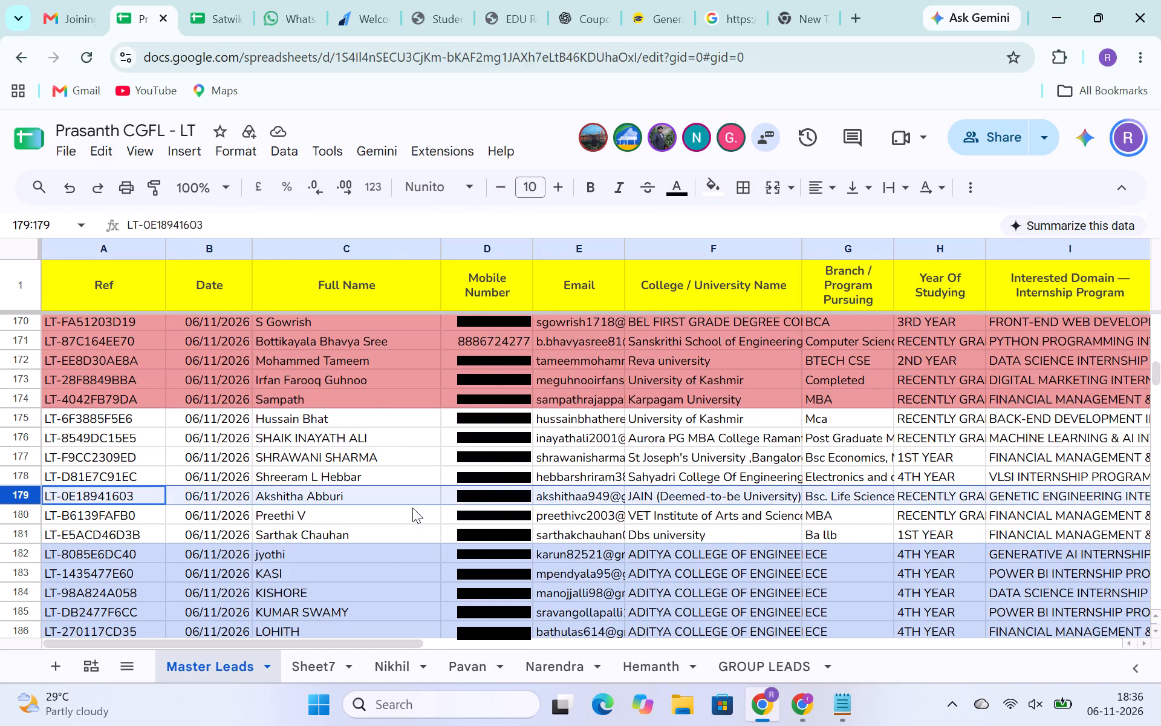
{"action": "scroll", "coordinate": [412, 508], "scroll_direction": "left", "scroll_amount": 12}
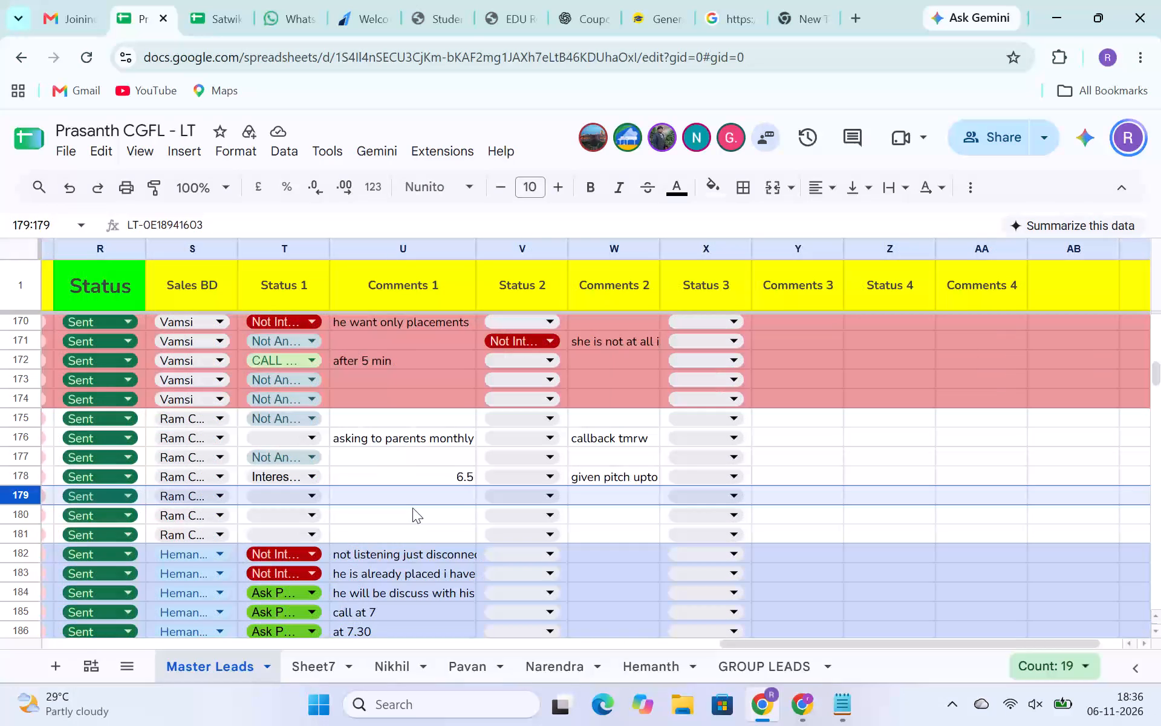
{"action": "left_click", "coordinate": [311, 497]}
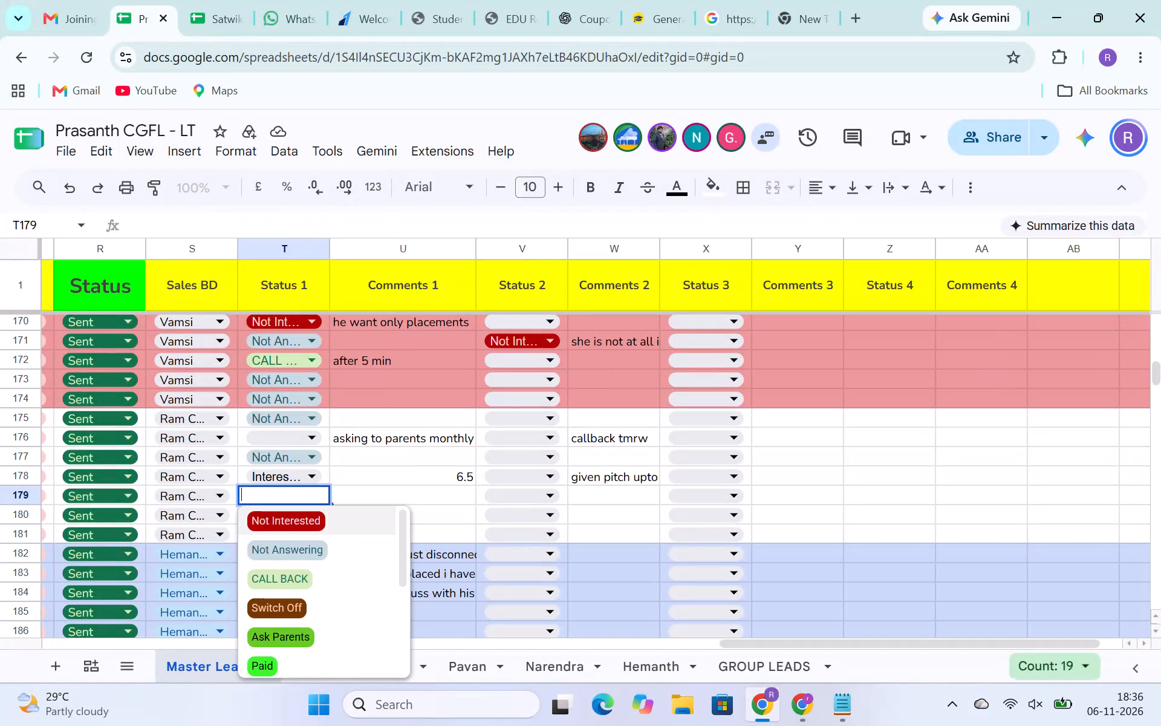
{"action": "left_click", "coordinate": [303, 546]}
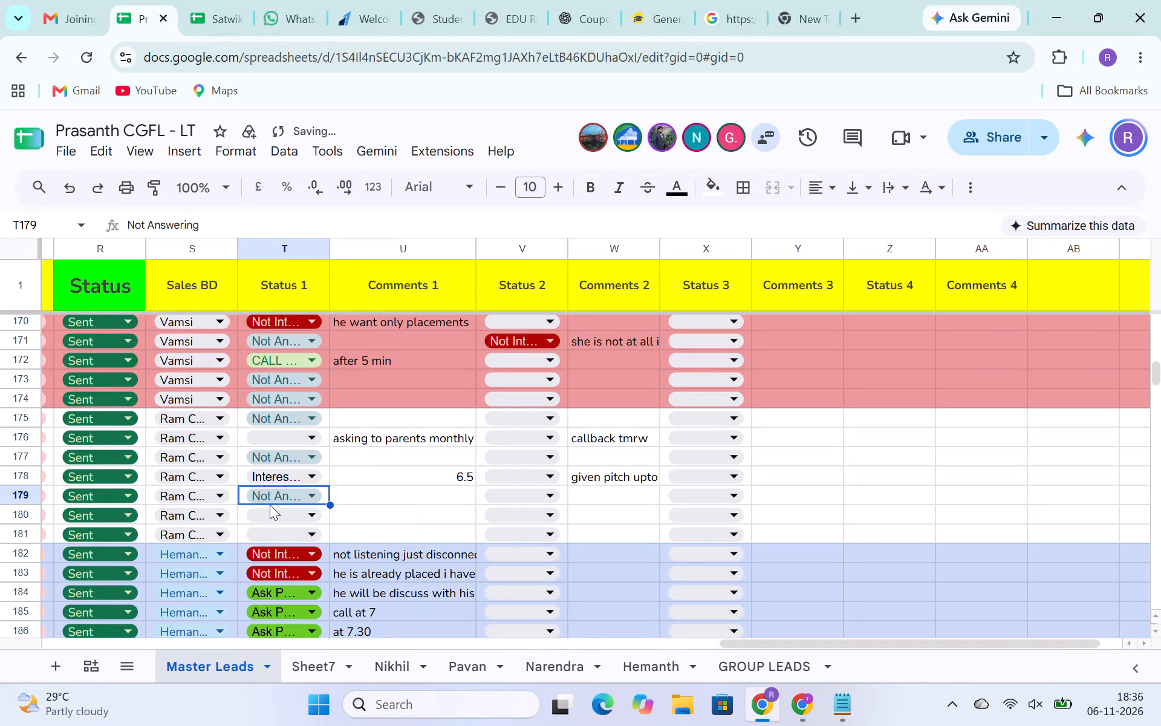
Select the lead in row 180 of Master Leads and bring up its name and mobile number.
{"action": "left_click", "coordinate": [30, 514]}
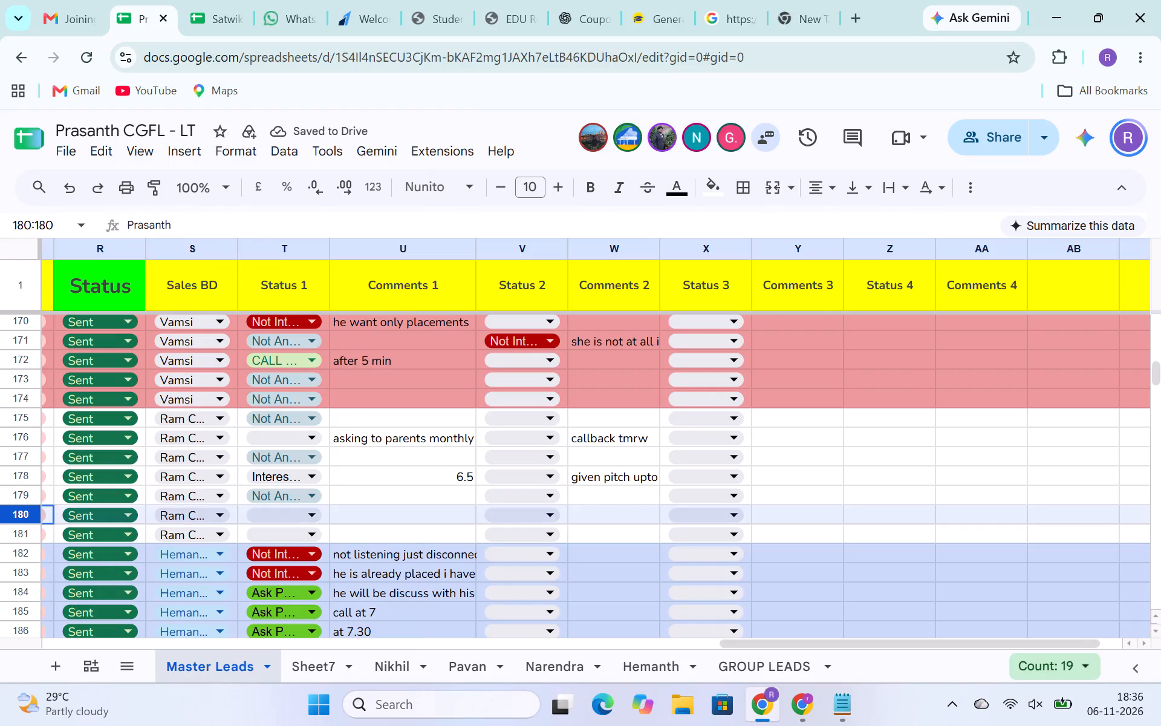
{"action": "scroll", "coordinate": [249, 505], "scroll_direction": "right", "scroll_amount": 11}
{"action": "scroll", "coordinate": [249, 505], "scroll_direction": "right", "scroll_amount": 10}
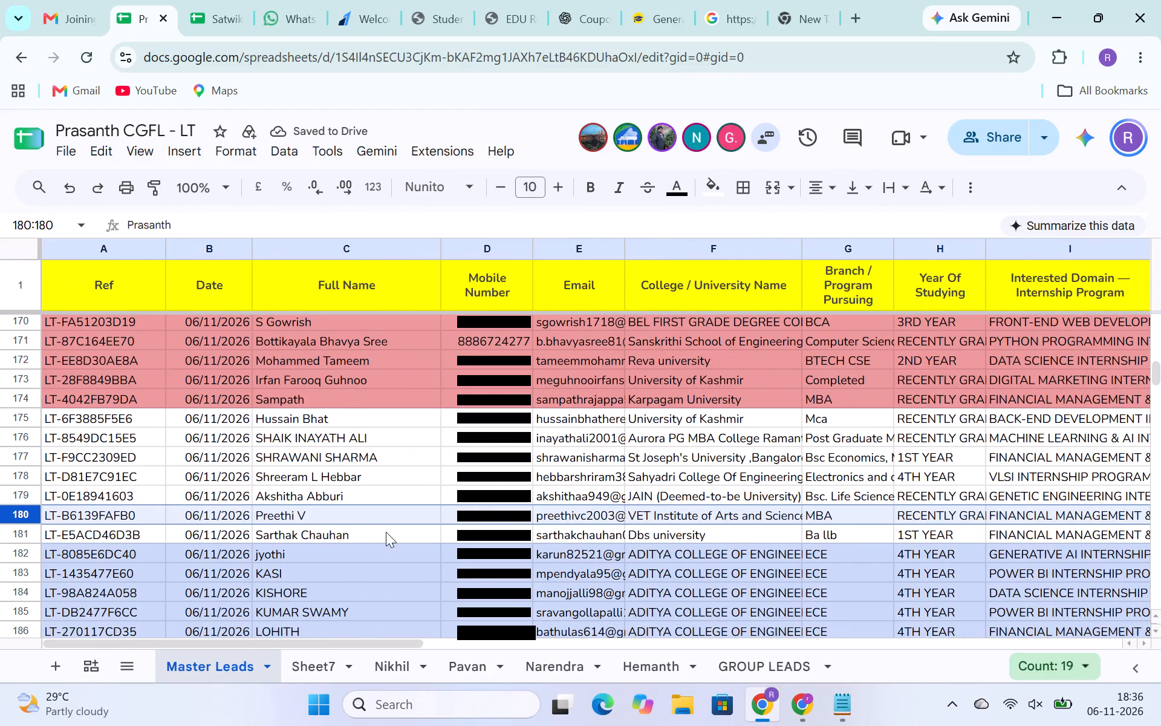
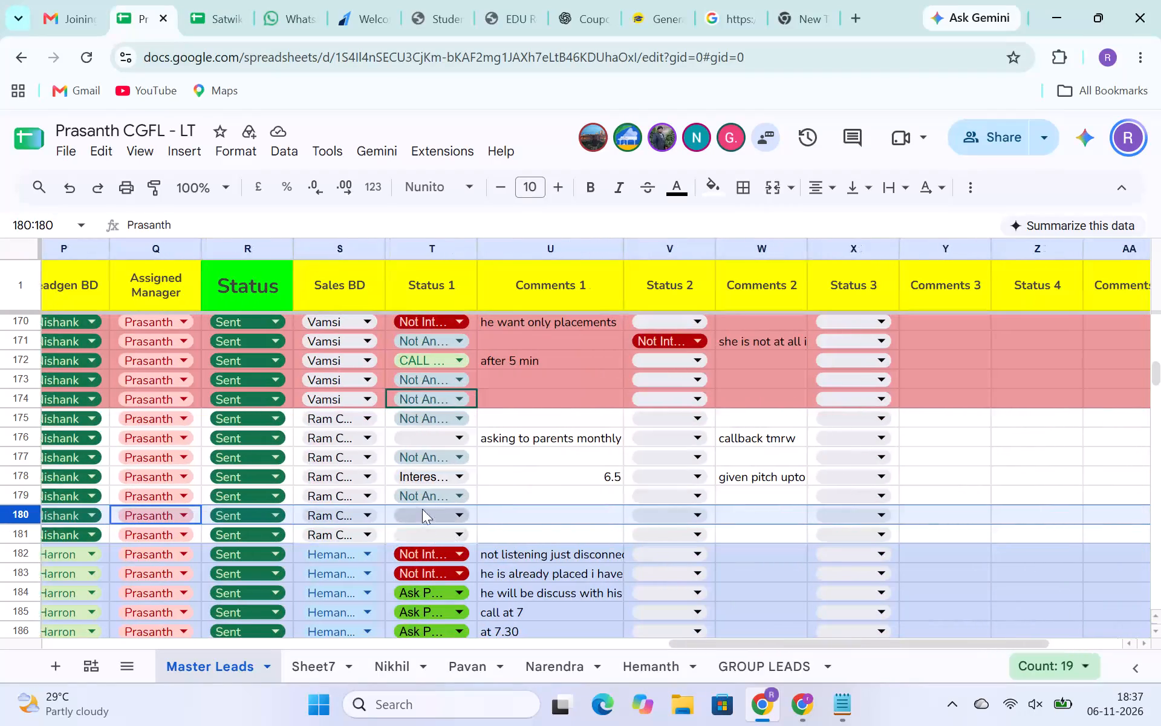
Set Status 1 of the lead in row 180 of Master Leads to Not Answering.
{"action": "left_click", "coordinate": [422, 509]}
{"action": "left_click", "coordinate": [411, 217]}
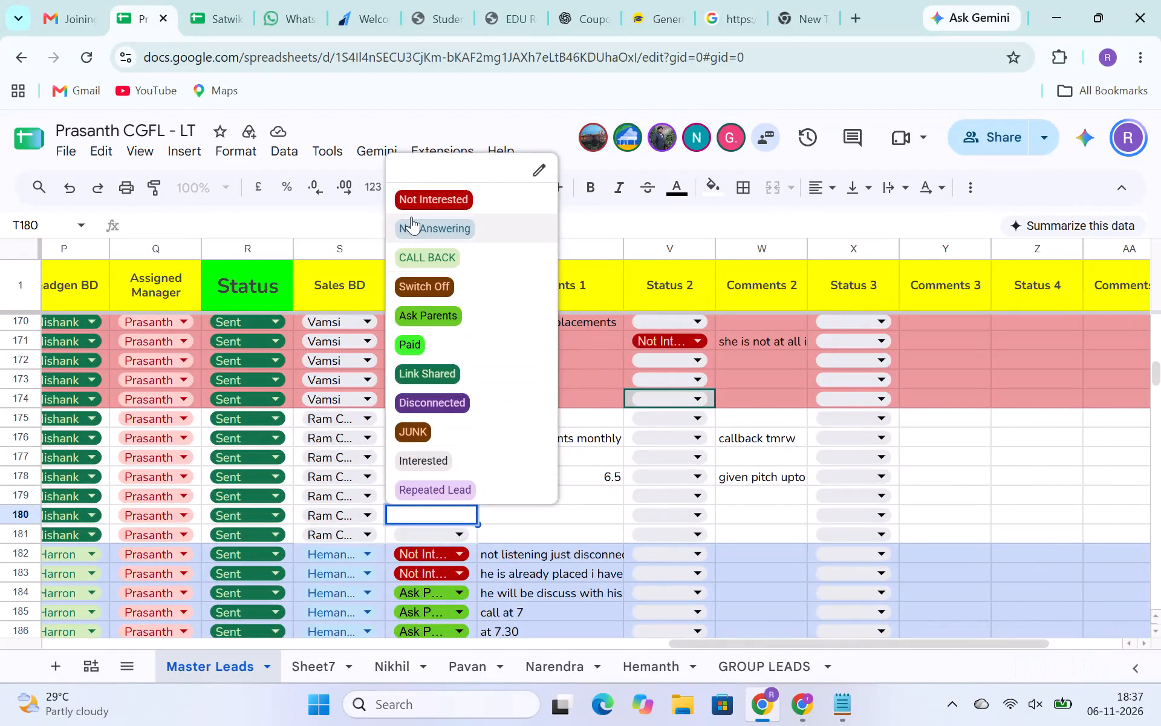
Check the name, mobile number, college and interested internship domain of the lead in row 181 of Master Leads.
{"action": "scroll", "coordinate": [403, 500], "scroll_direction": "right", "scroll_amount": 12}
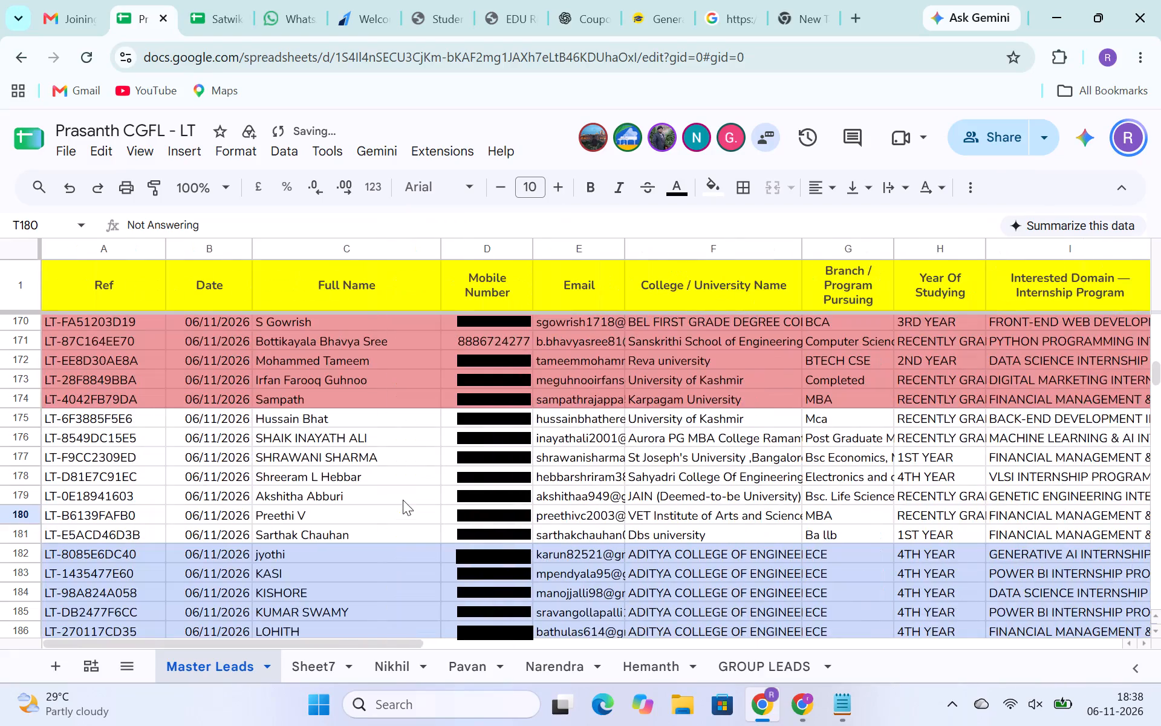
{"action": "left_click", "coordinate": [30, 536]}
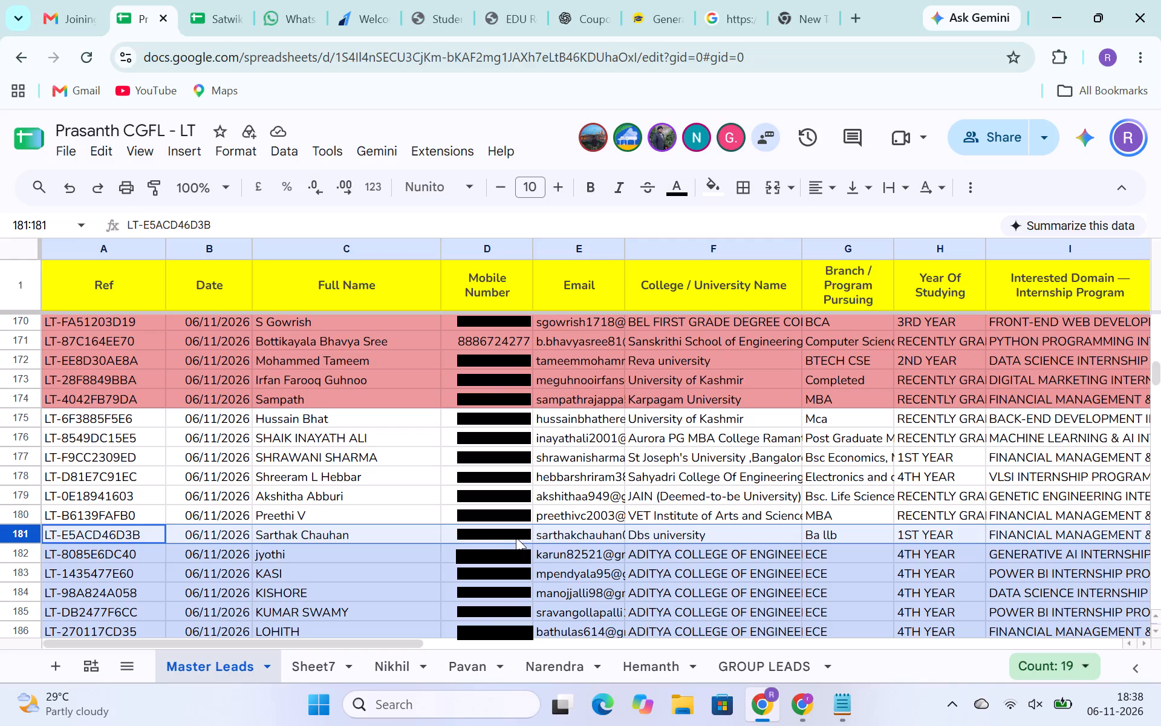
{"action": "left_click", "coordinate": [412, 544]}
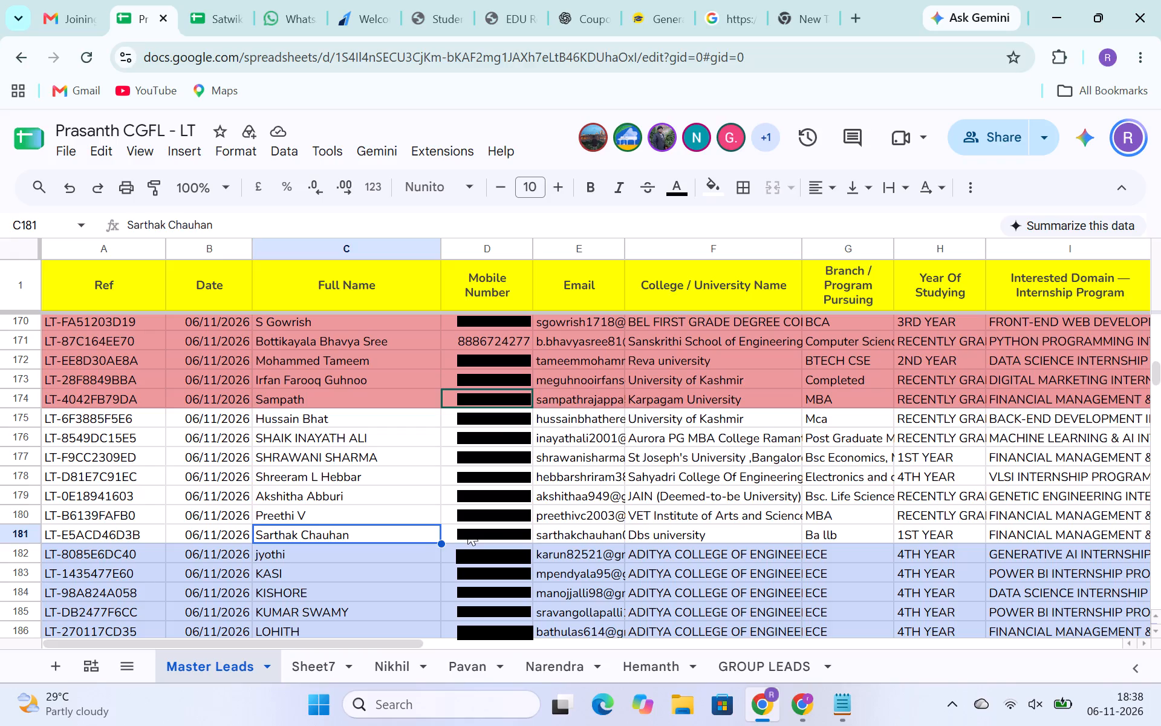
{"action": "scroll", "coordinate": [766, 644], "scroll_direction": "left", "scroll_amount": 1}
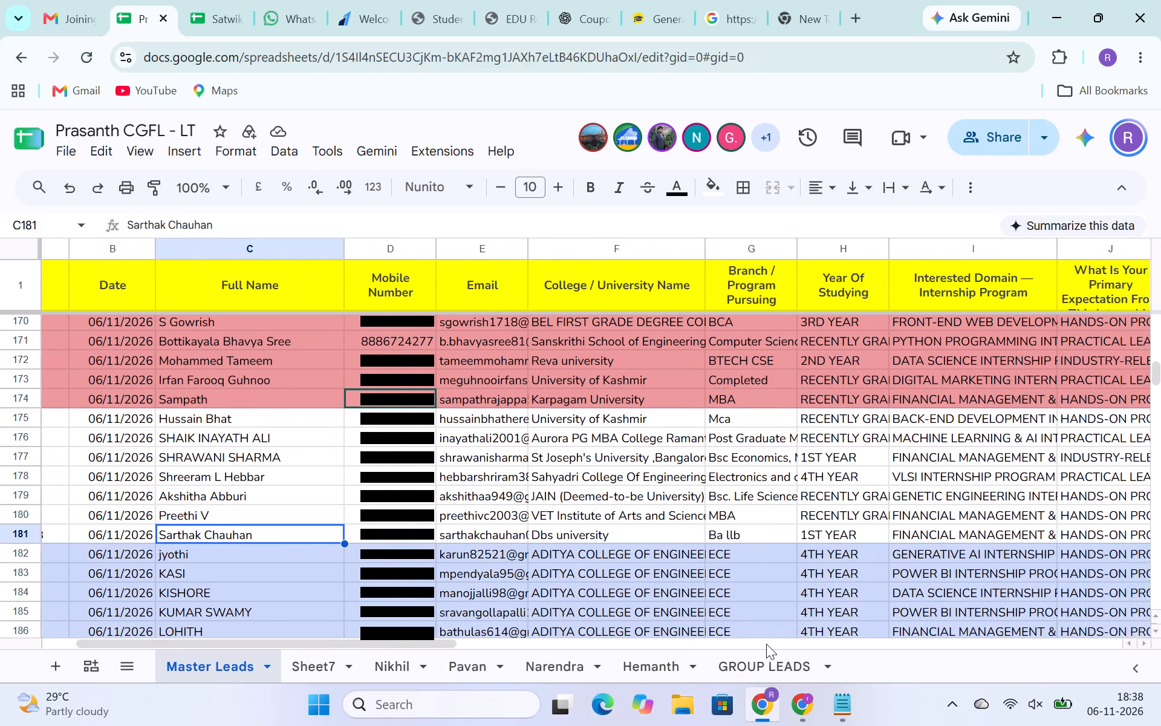
{"action": "scroll", "coordinate": [766, 644], "scroll_direction": "left", "scroll_amount": 2}
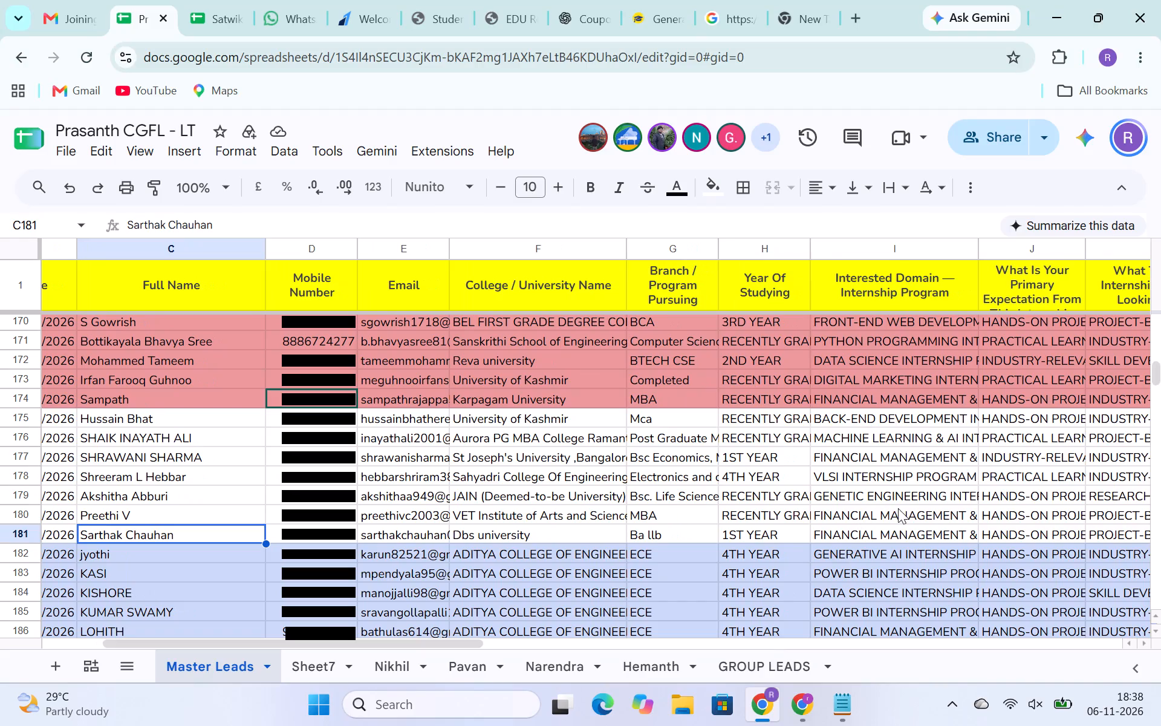
{"action": "left_click", "coordinate": [883, 535]}
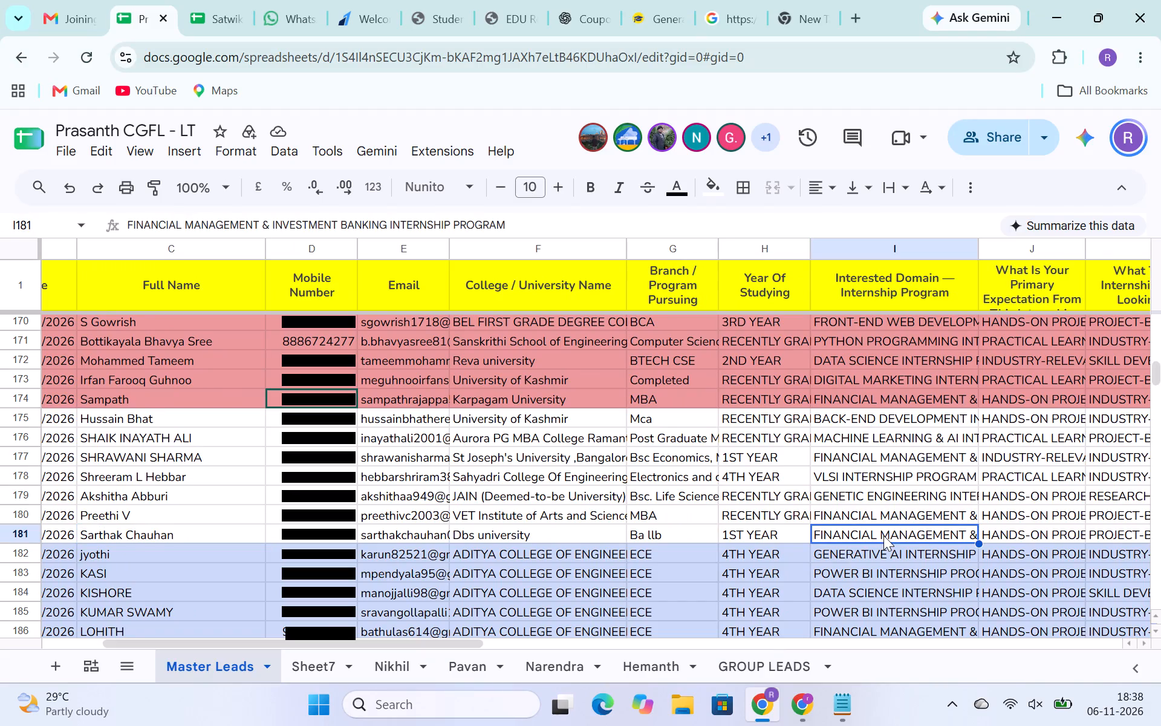
{"action": "left_click", "coordinate": [588, 538]}
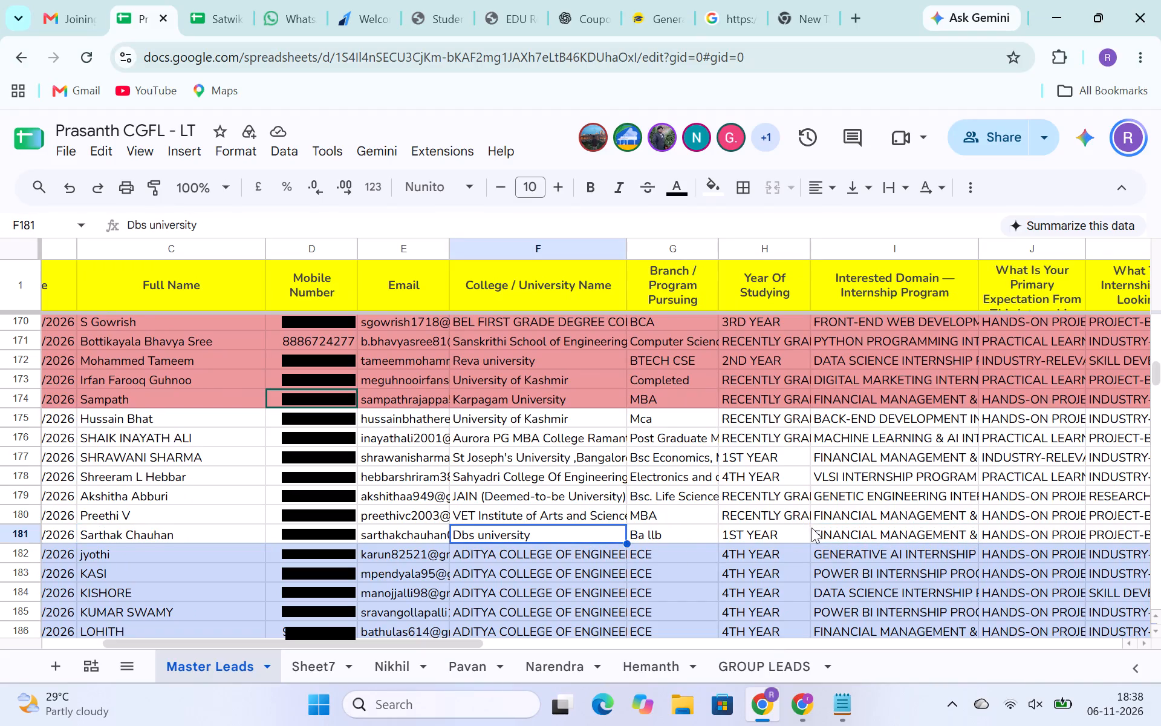
{"action": "left_click", "coordinate": [825, 532]}
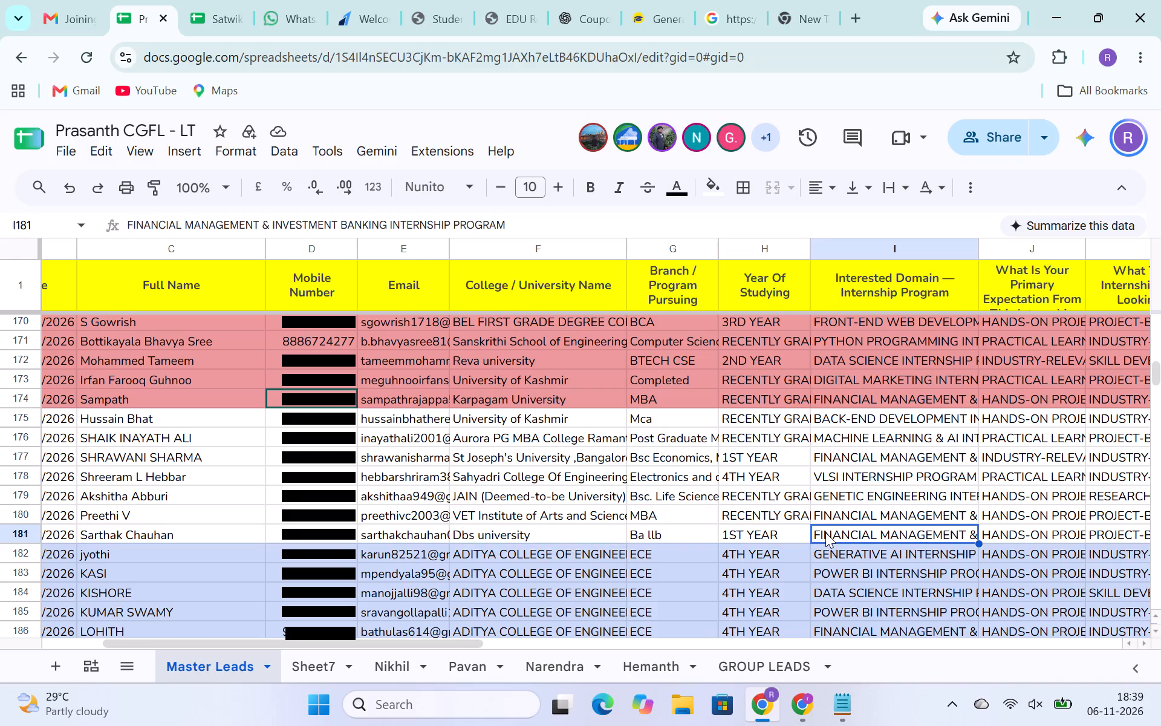
{"action": "scroll", "coordinate": [825, 532], "scroll_direction": "right", "scroll_amount": 1}
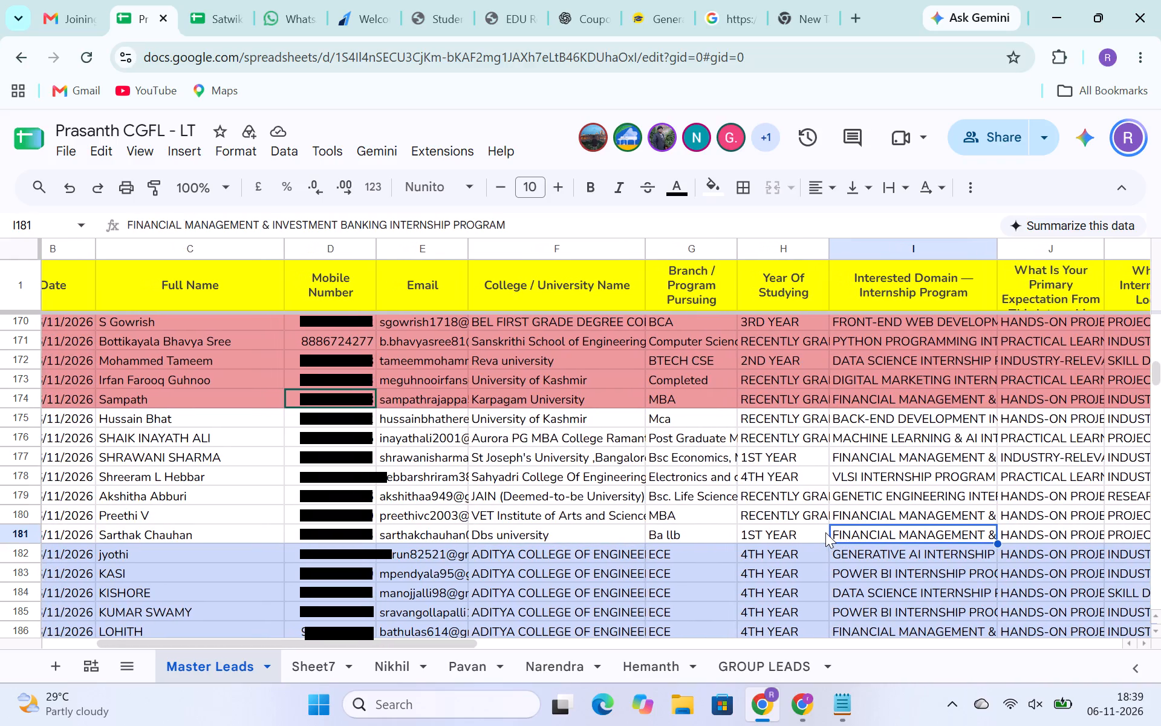
{"action": "scroll", "coordinate": [825, 532], "scroll_direction": "right", "scroll_amount": 1}
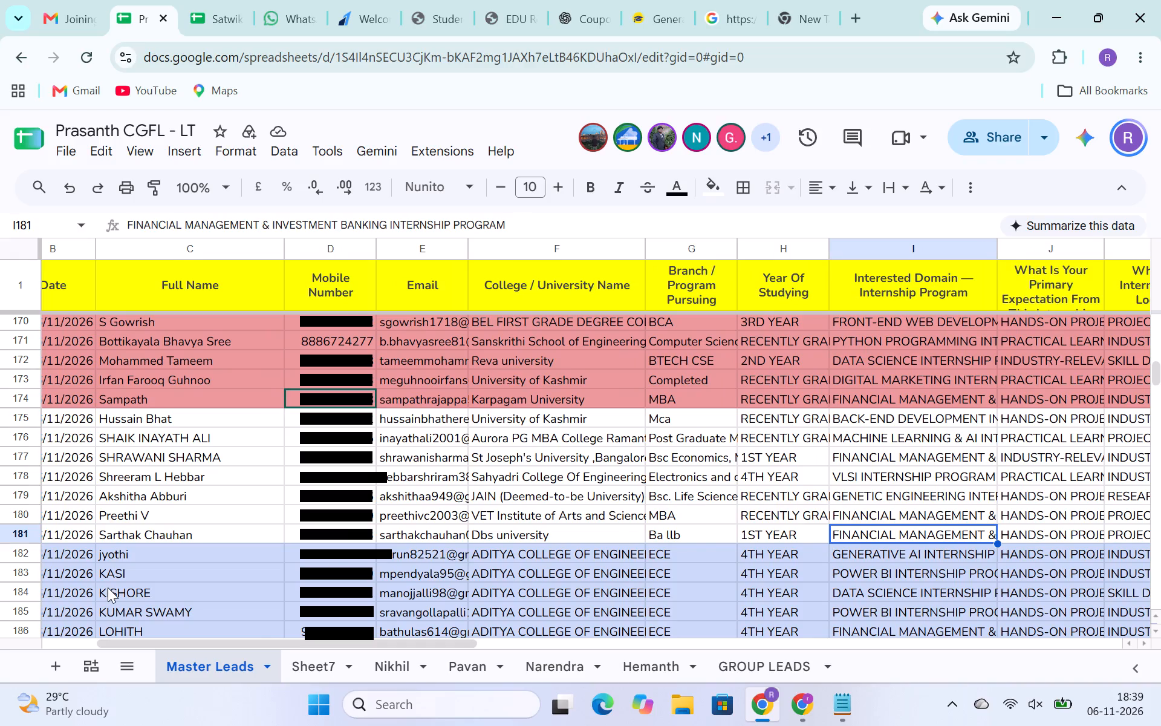
Set Status 1 of the lead in row 181 to JUNK.
{"action": "left_click", "coordinate": [30, 538]}
{"action": "scroll", "coordinate": [221, 531], "scroll_direction": "left", "scroll_amount": 2}
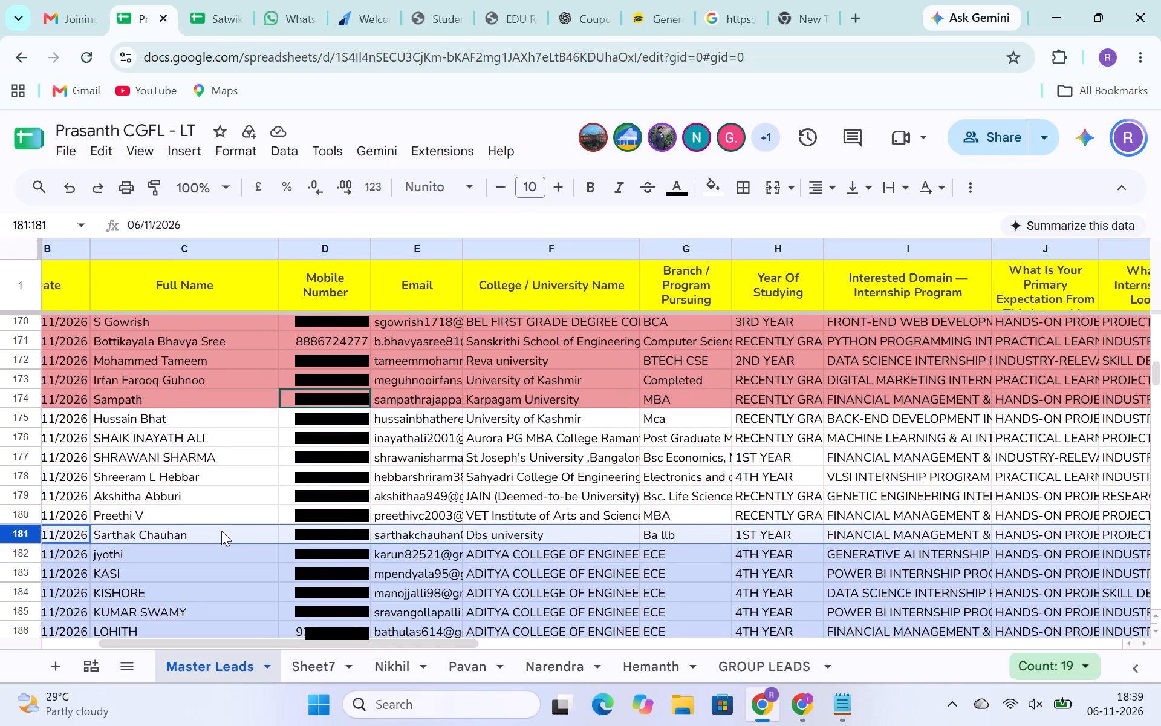
{"action": "scroll", "coordinate": [221, 531], "scroll_direction": "left", "scroll_amount": 20}
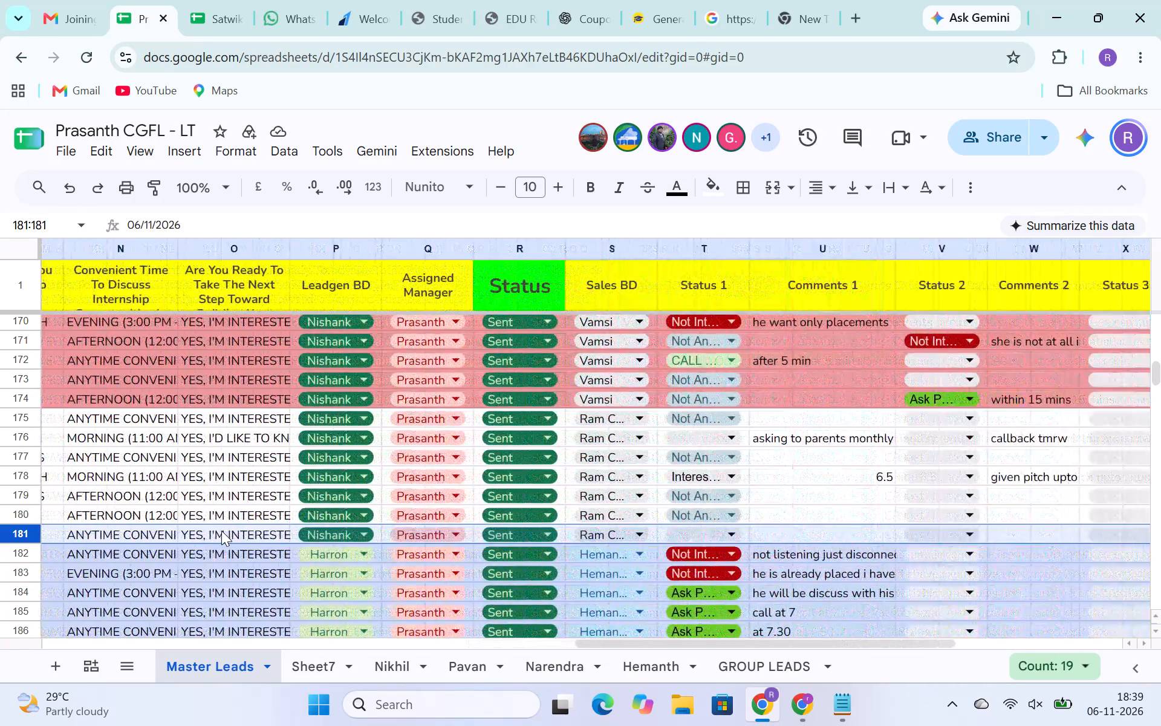
{"action": "scroll", "coordinate": [221, 531], "scroll_direction": "left", "scroll_amount": 1}
{"action": "left_click", "coordinate": [372, 534]}
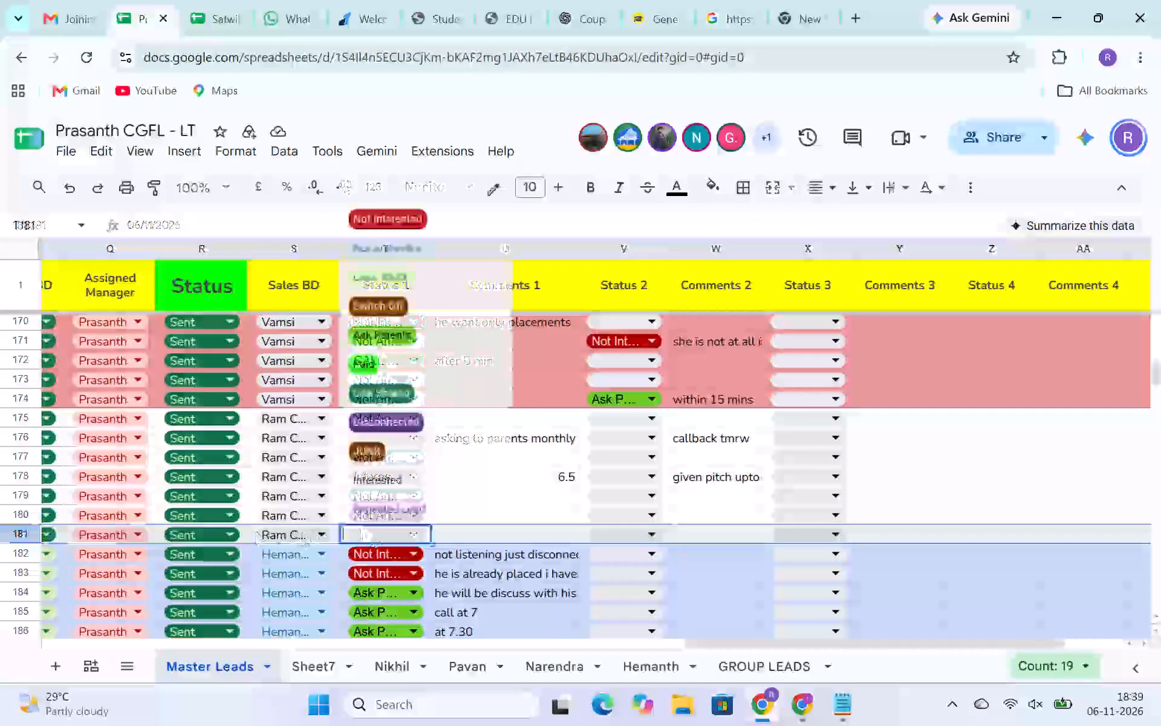
{"action": "left_click", "coordinate": [366, 445]}
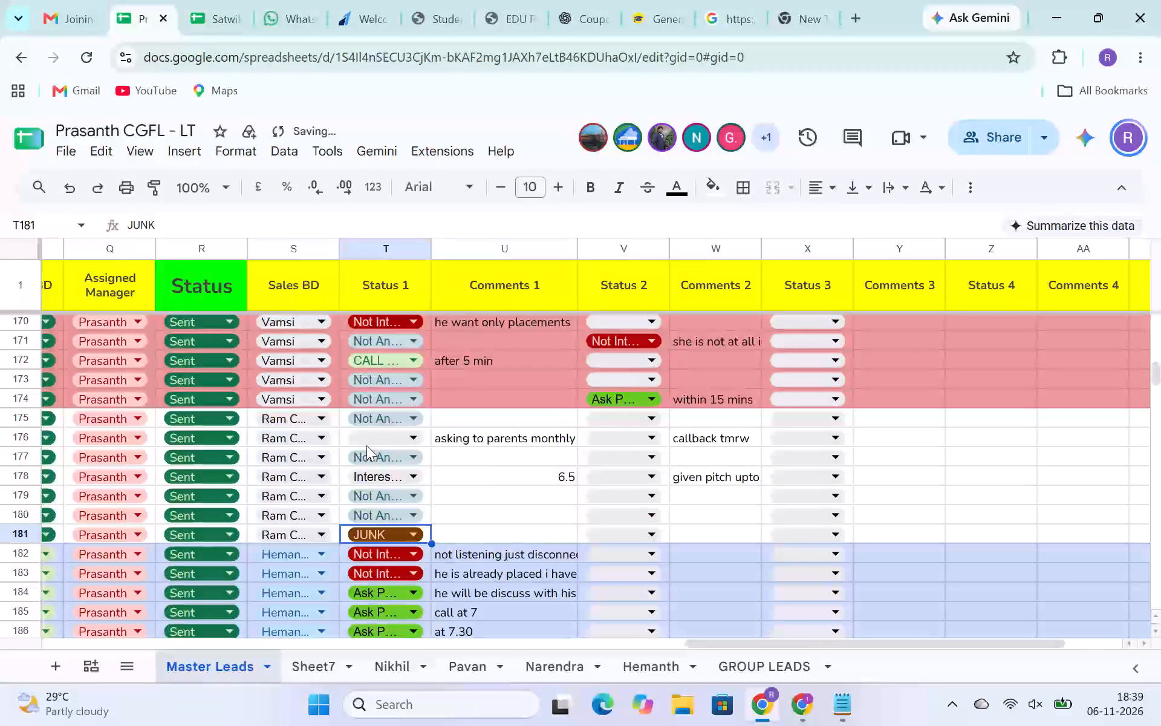
Enter "filled by his friend law student filled financial management" as Comments 1 for the lead in row 181.
{"action": "left_click", "coordinate": [484, 530]}
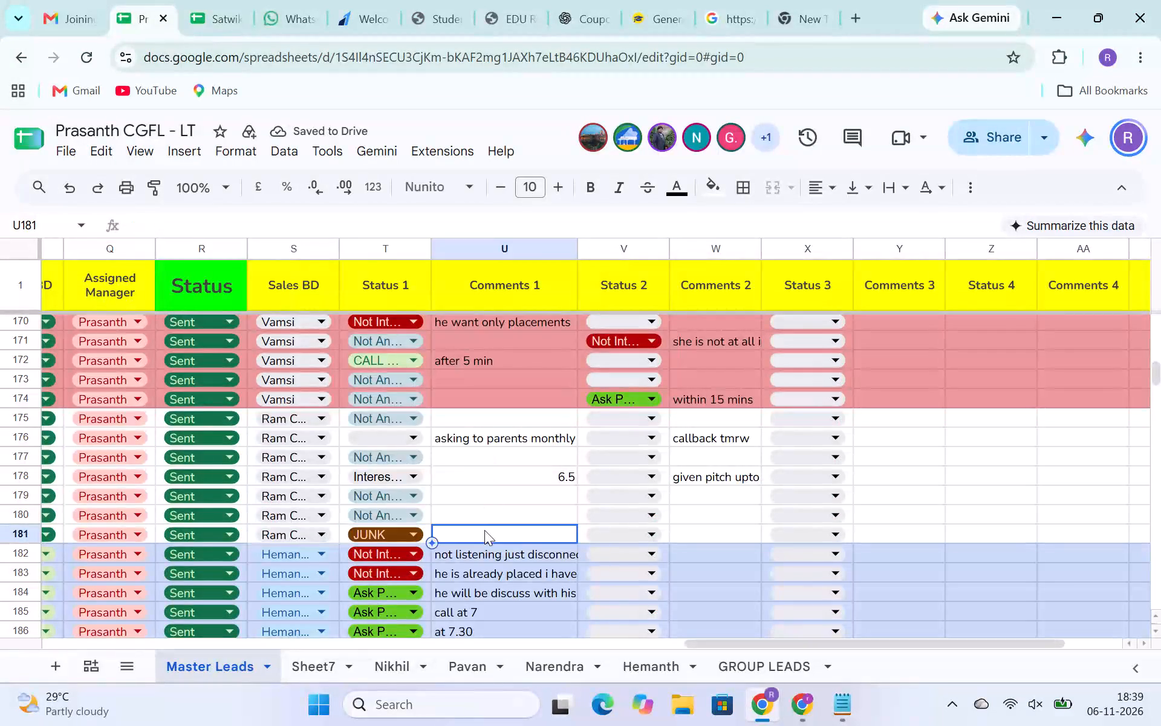
{"action": "type", "text": "filled by his friend"}
{"action": "key", "text": "space"}
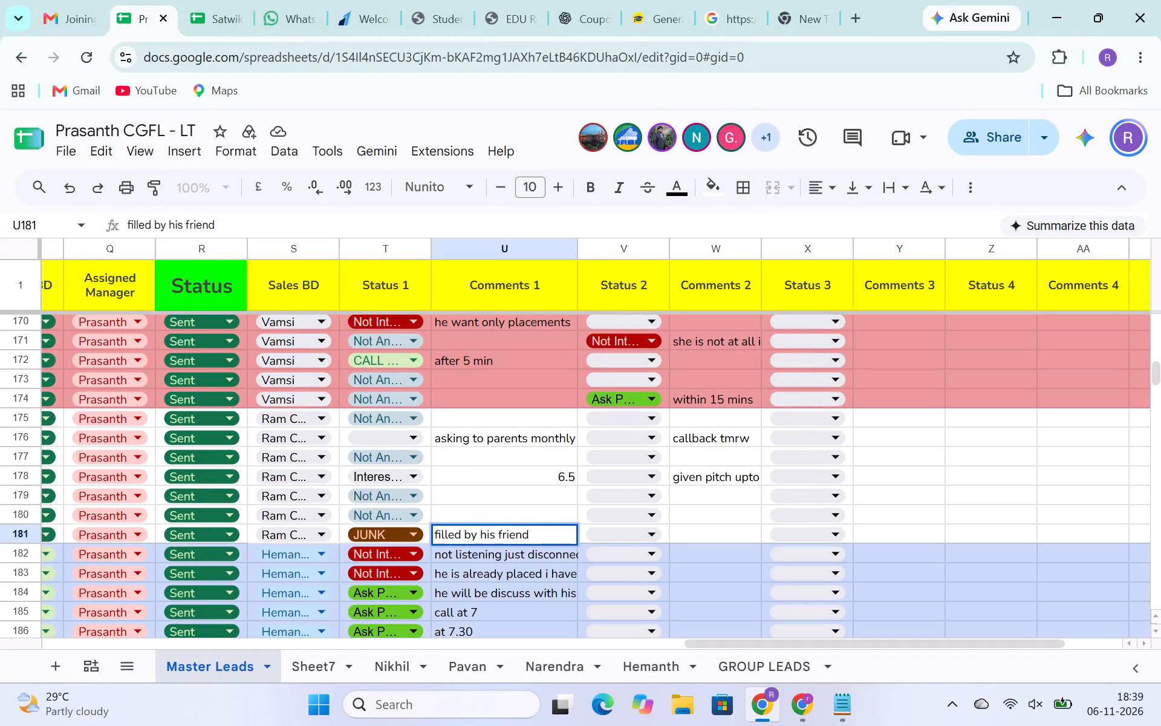
{"action": "type", "text": "law student filled"}
{"action": "key", "text": "space"}
{"action": "type", "text": "financial"}
{"action": "key", "text": "space"}
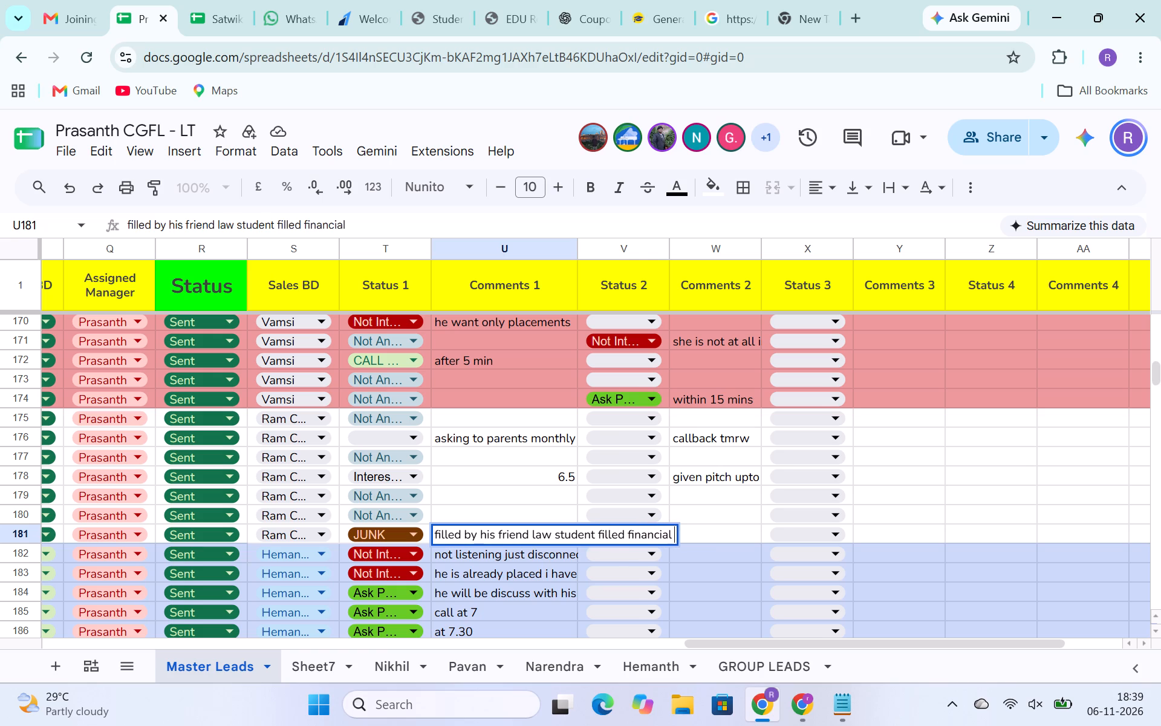
{"action": "type", "text": "management"}
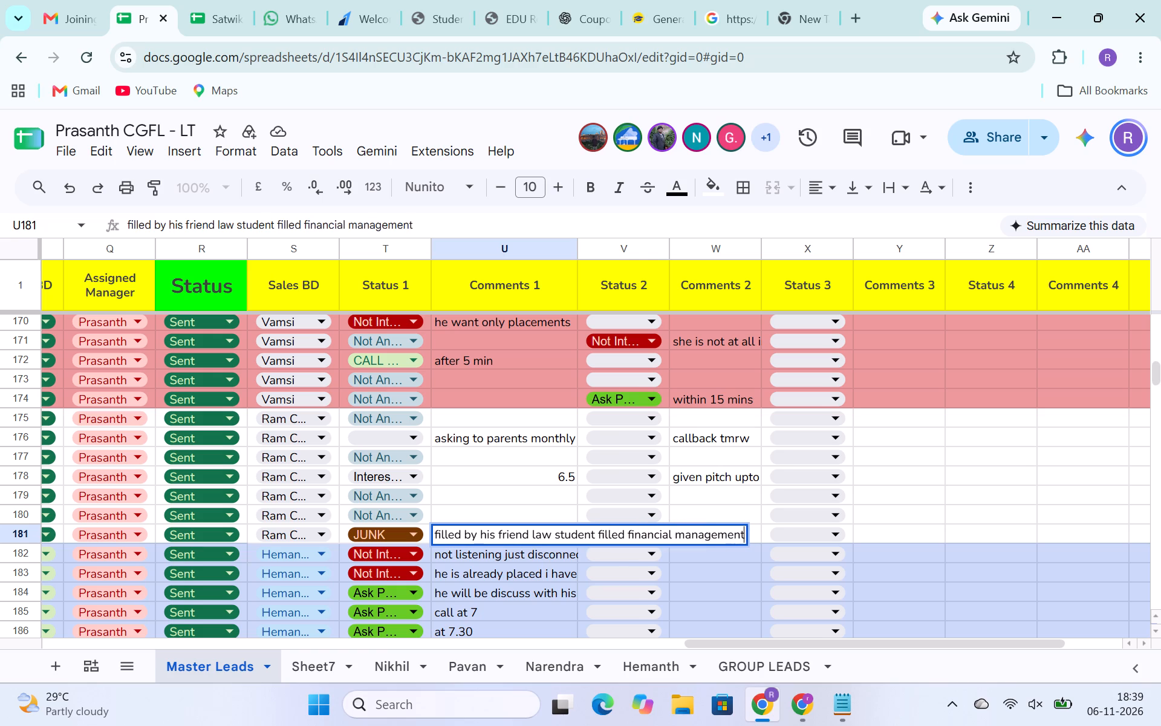
{"action": "left_click", "coordinate": [951, 538]}
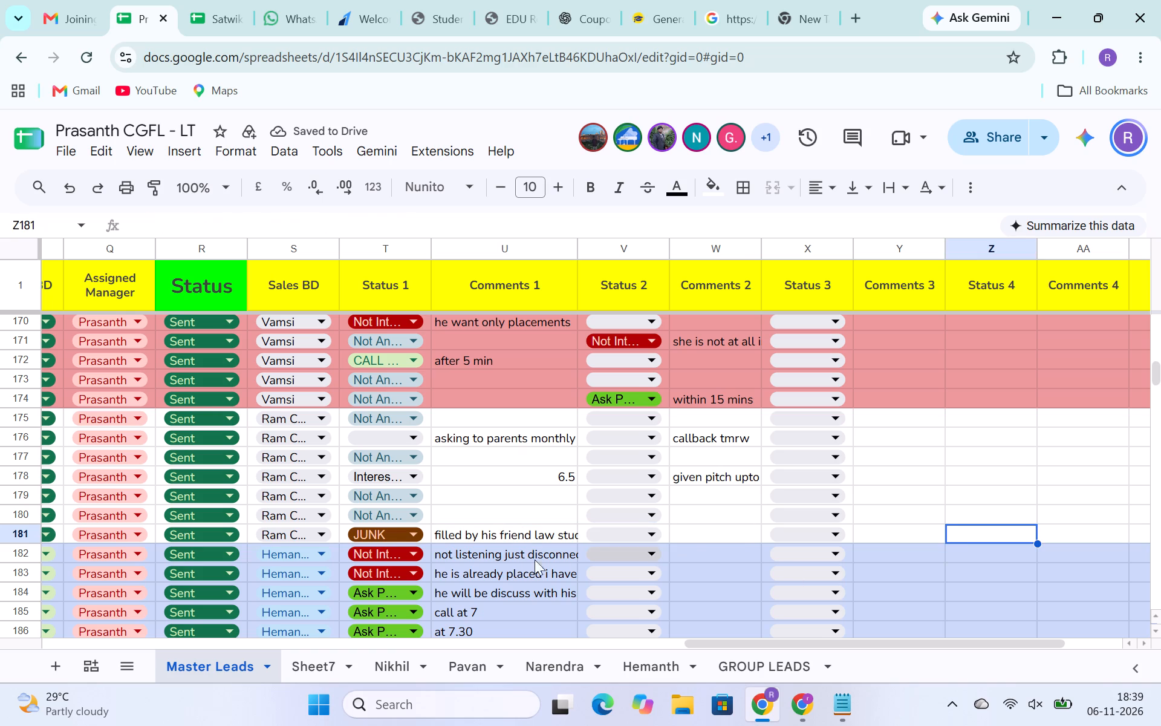
{"action": "scroll", "coordinate": [515, 543], "scroll_direction": "right", "scroll_amount": 1}
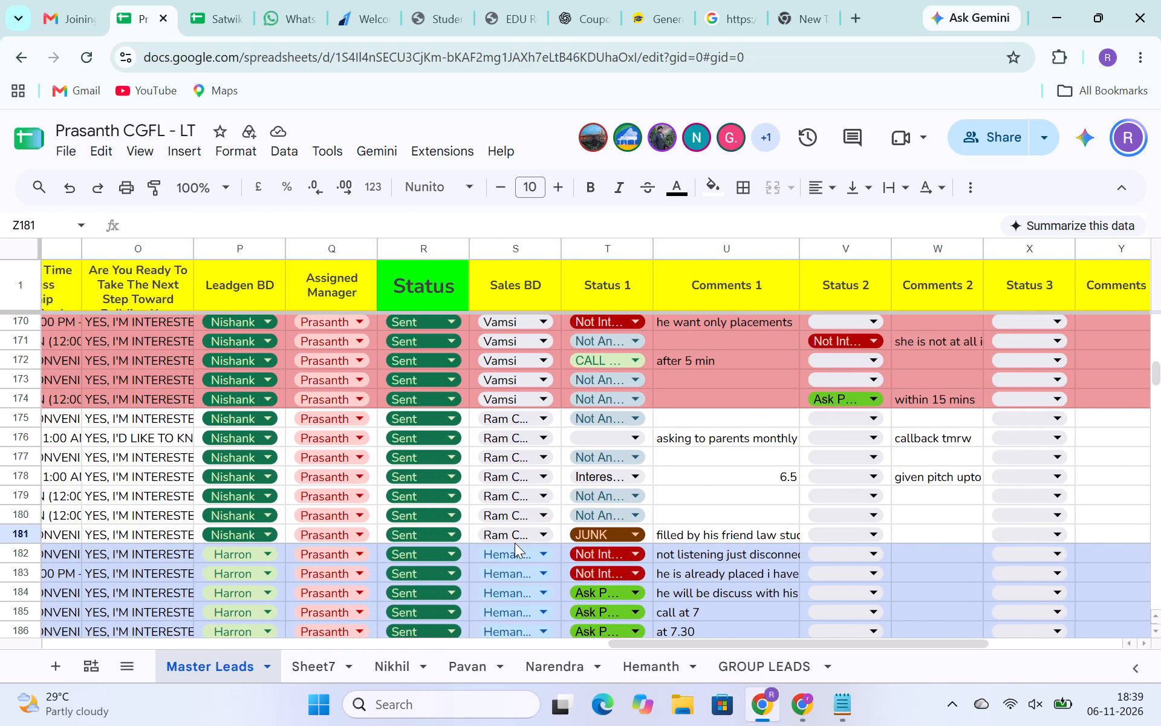
{"action": "scroll", "coordinate": [515, 543], "scroll_direction": "right", "scroll_amount": 1}
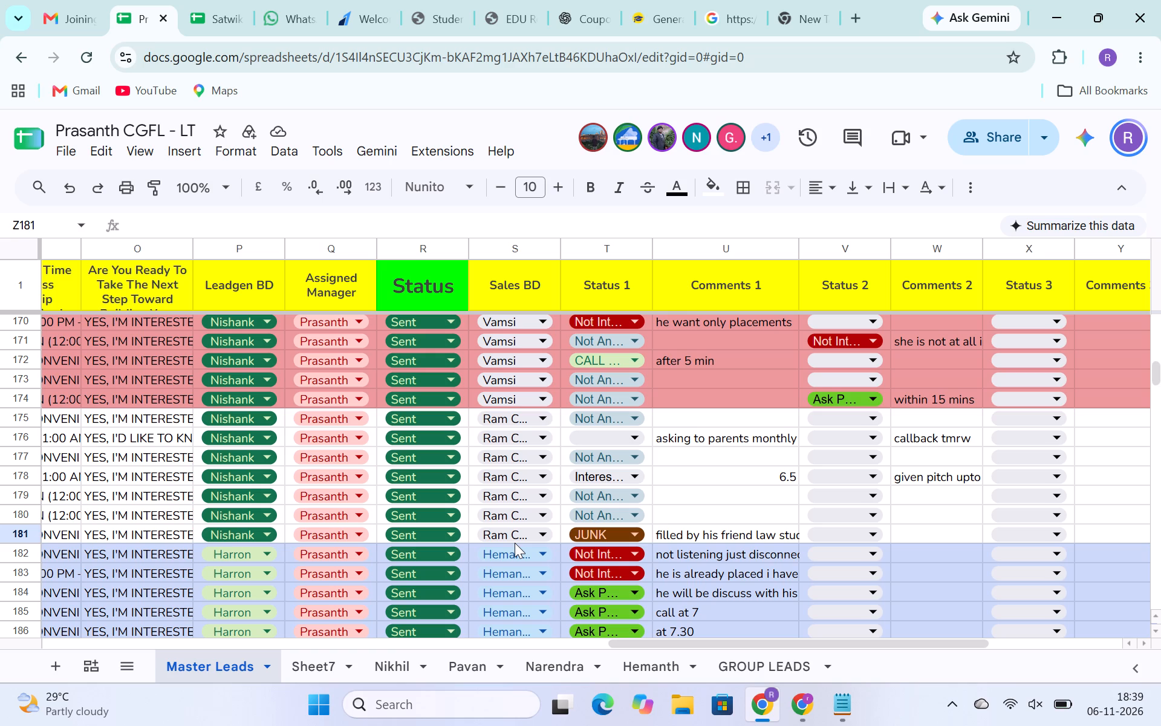
{"action": "left_click", "coordinate": [334, 677]}
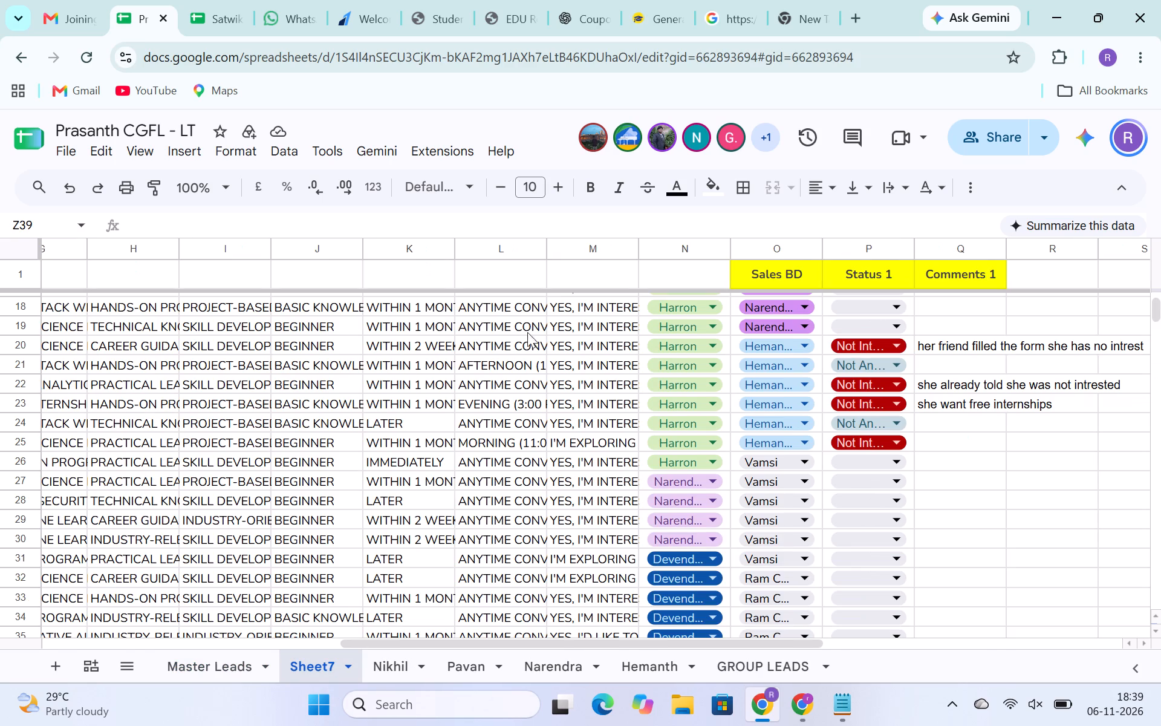
{"action": "scroll", "coordinate": [681, 504], "scroll_direction": "up", "scroll_amount": 2}
{"action": "scroll", "coordinate": [681, 504], "scroll_direction": "down", "scroll_amount": 2}
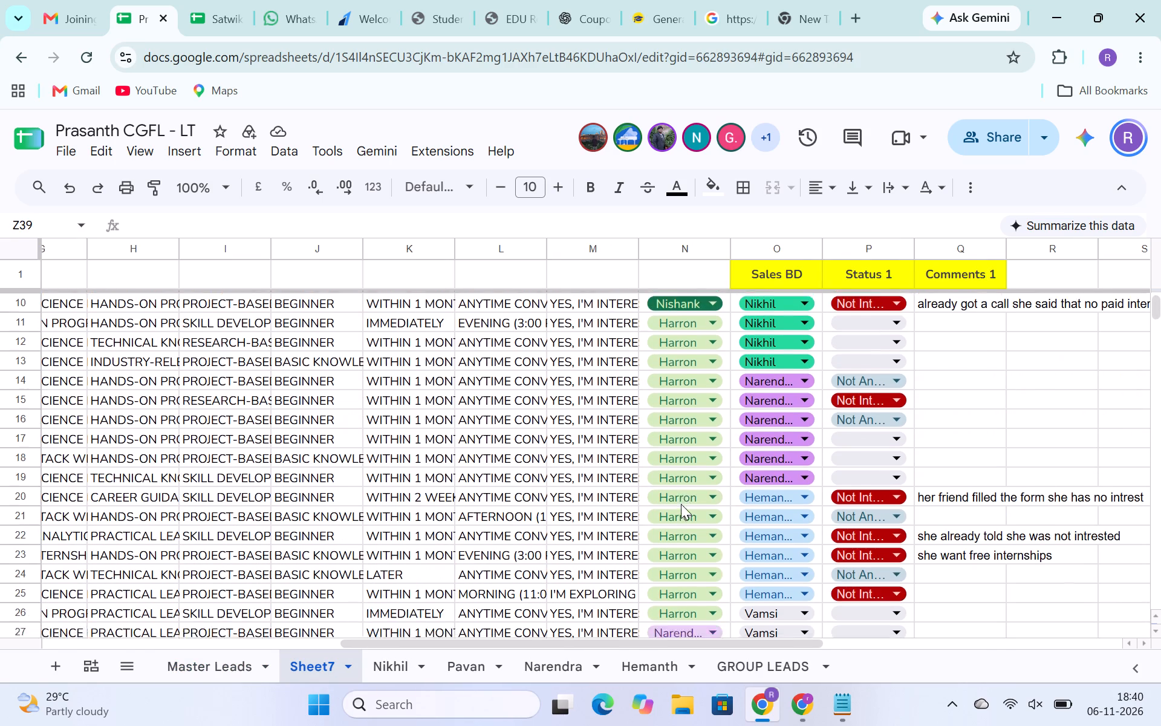
{"action": "scroll", "coordinate": [681, 504], "scroll_direction": "down", "scroll_amount": 7}
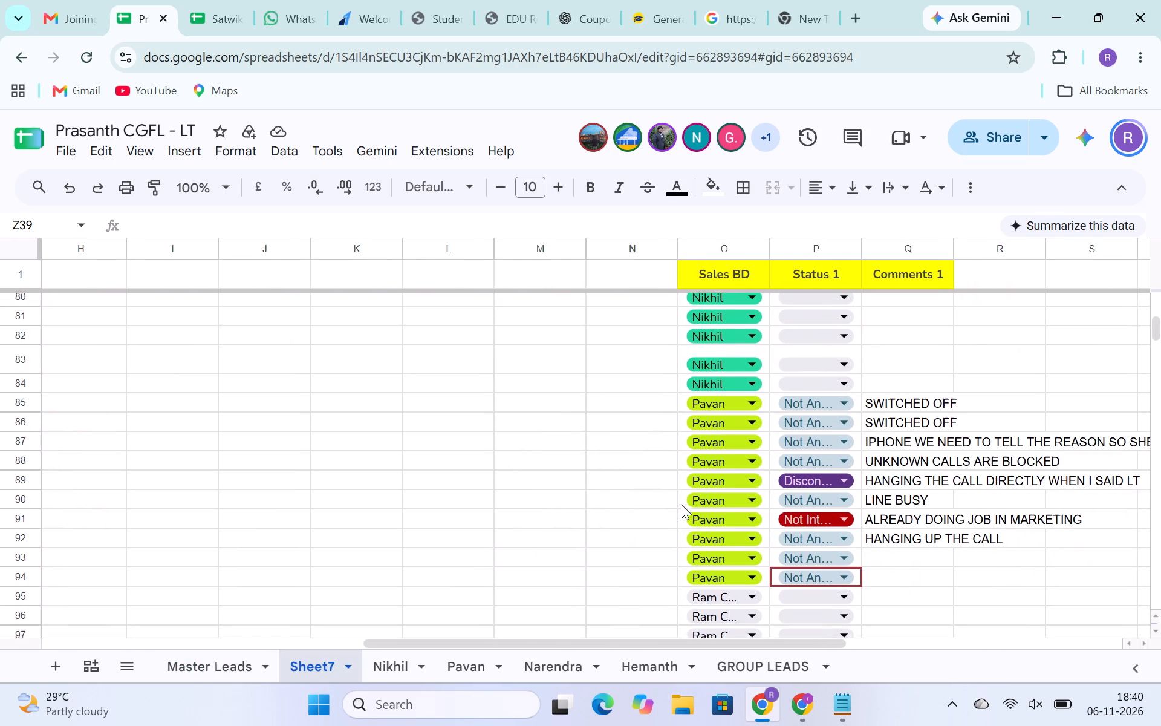
{"action": "scroll", "coordinate": [681, 504], "scroll_direction": "down", "scroll_amount": 2}
{"action": "scroll", "coordinate": [681, 504], "scroll_direction": "up", "scroll_amount": 2}
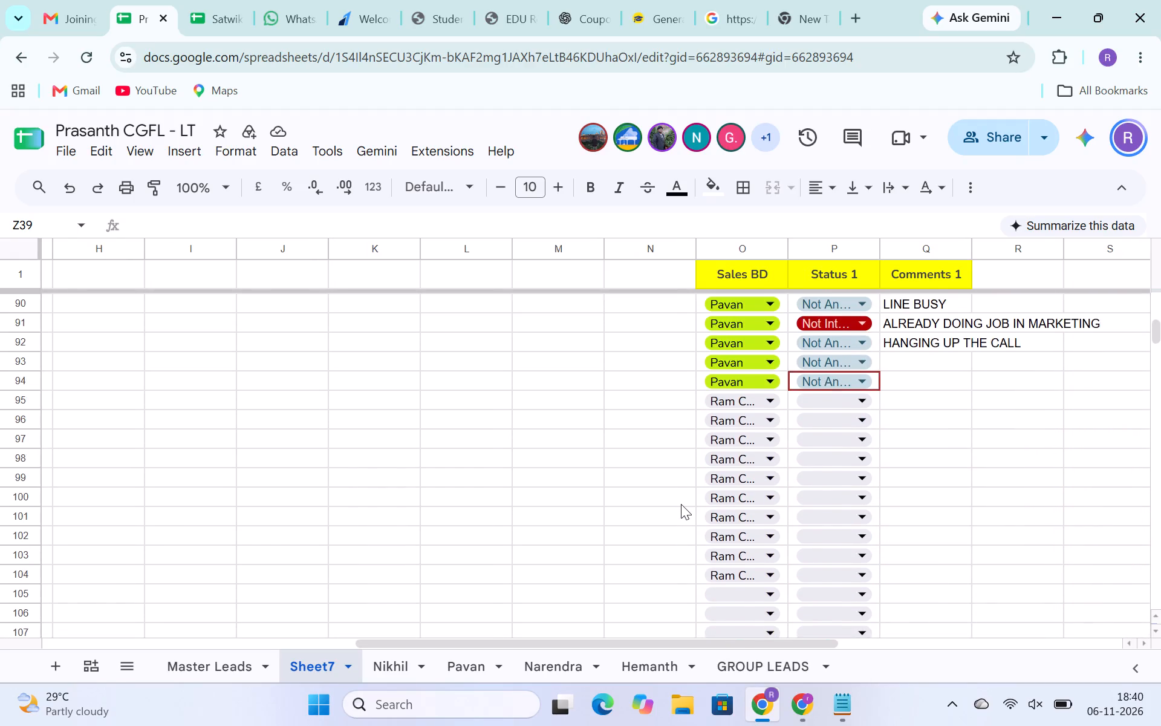
{"action": "scroll", "coordinate": [681, 504], "scroll_direction": "right", "scroll_amount": 9}
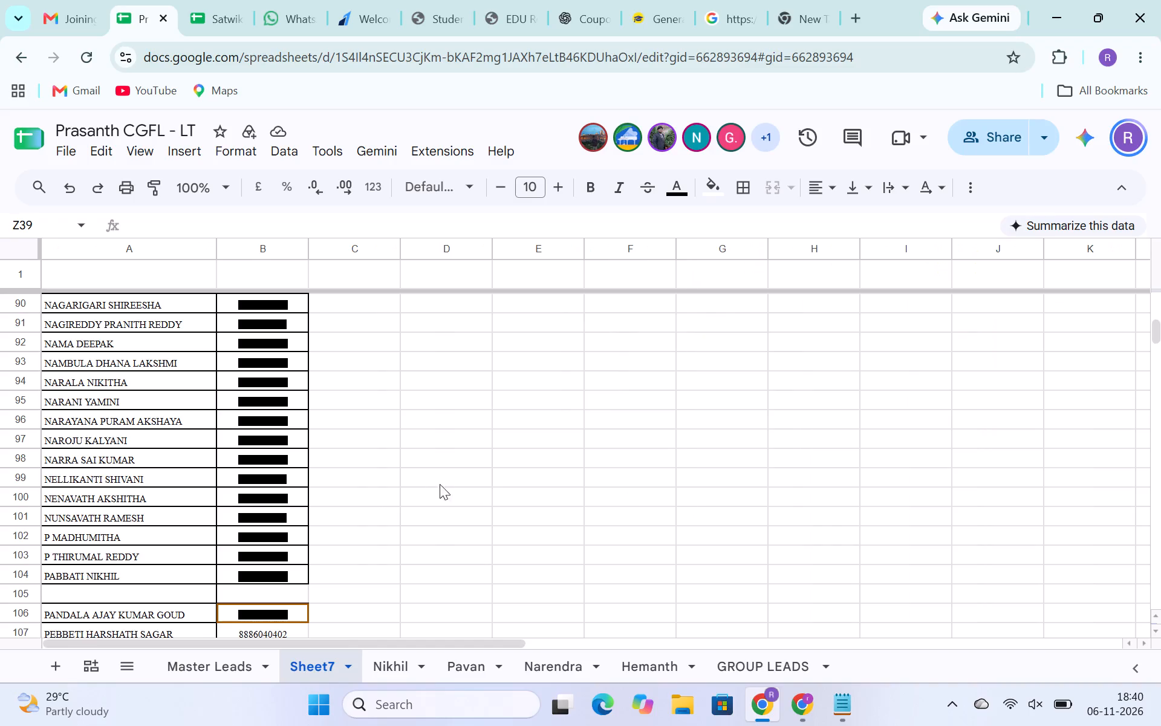
{"action": "scroll", "coordinate": [291, 469], "scroll_direction": "left", "scroll_amount": 7}
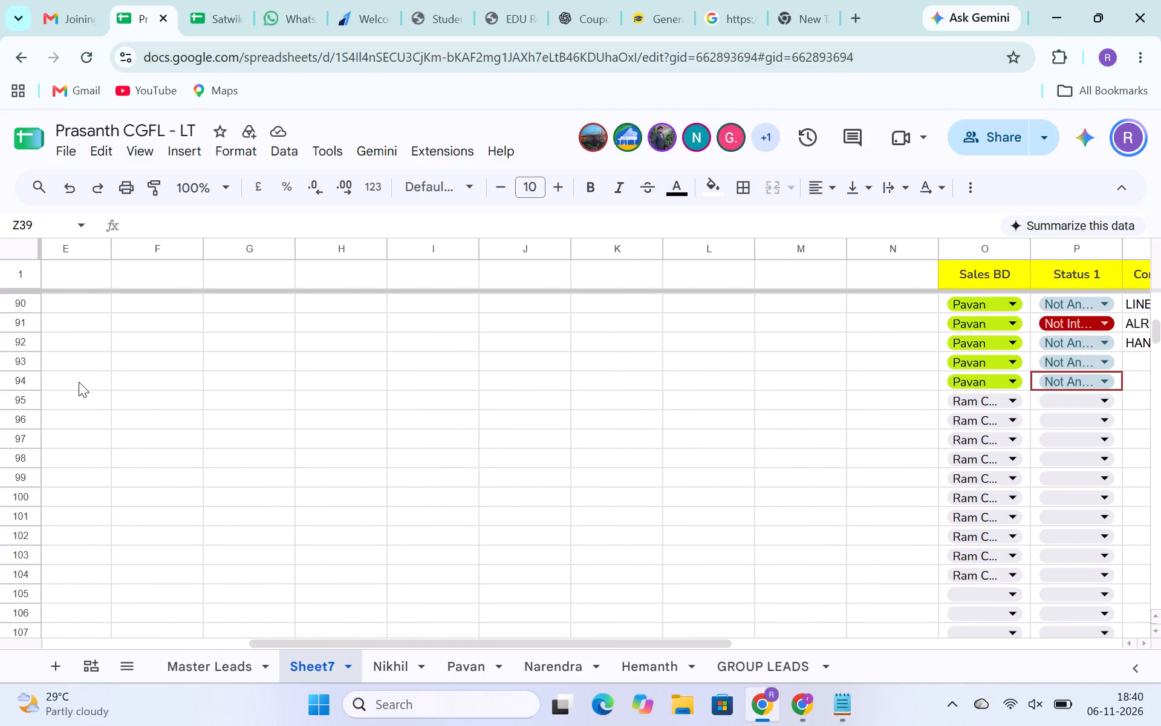
{"action": "left_click", "coordinate": [30, 395]}
{"action": "scroll", "coordinate": [241, 519], "scroll_direction": "right", "scroll_amount": 8}
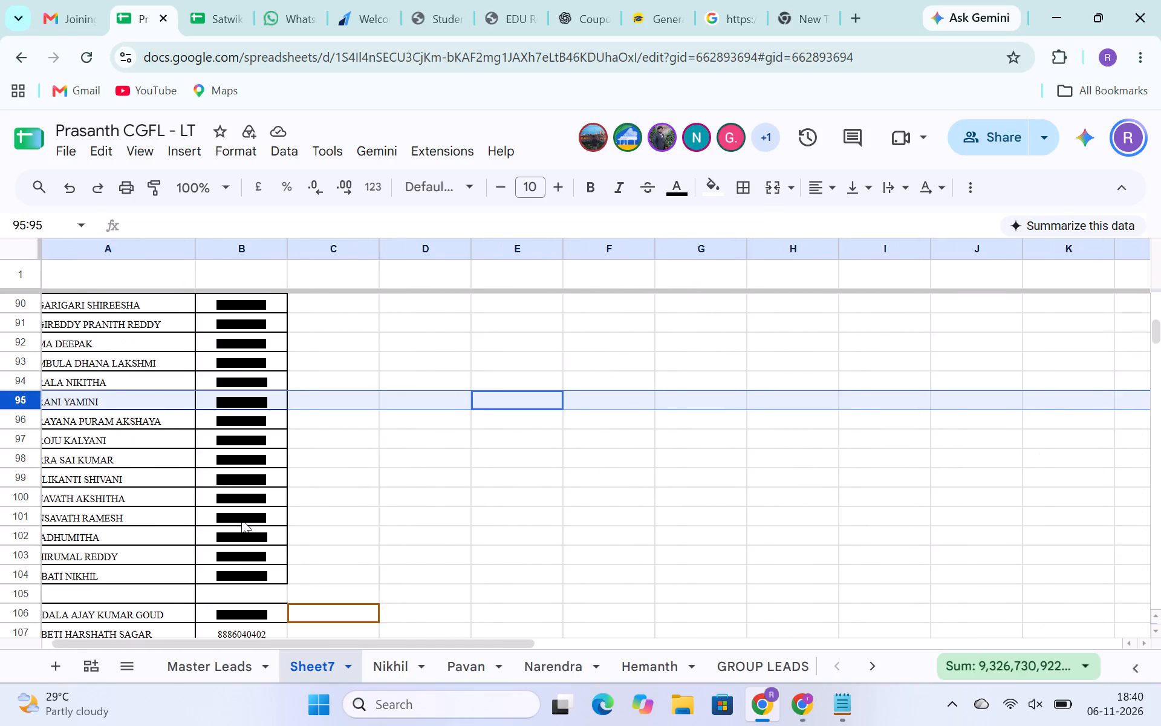
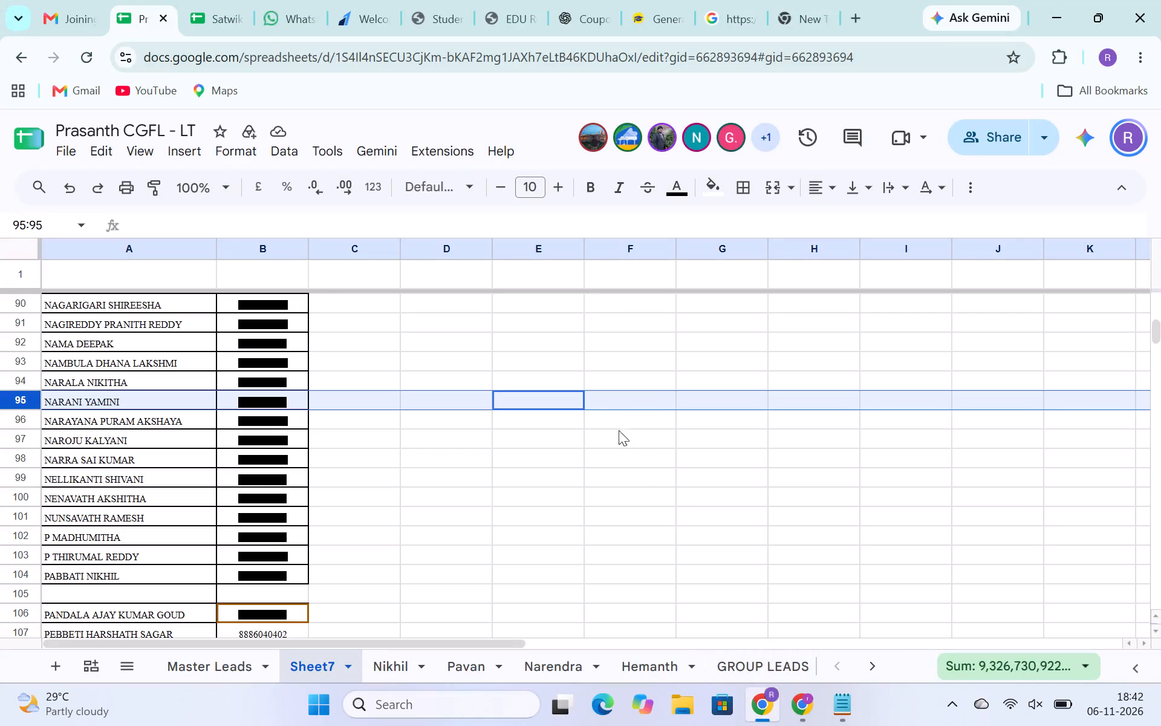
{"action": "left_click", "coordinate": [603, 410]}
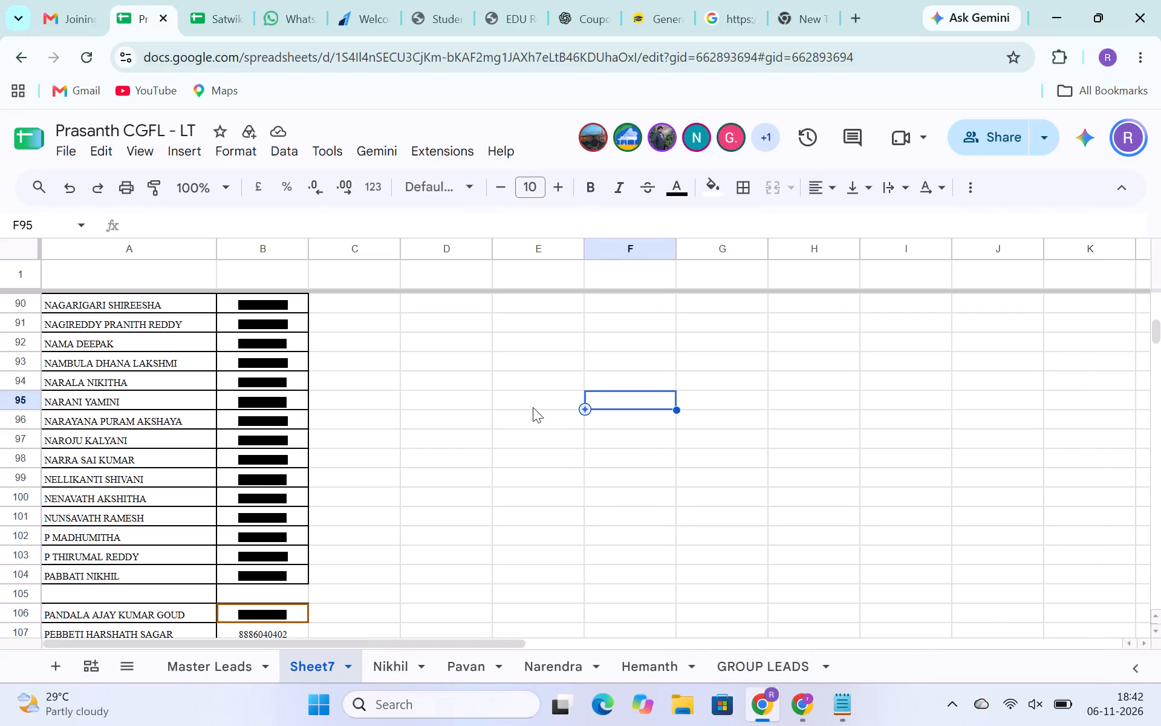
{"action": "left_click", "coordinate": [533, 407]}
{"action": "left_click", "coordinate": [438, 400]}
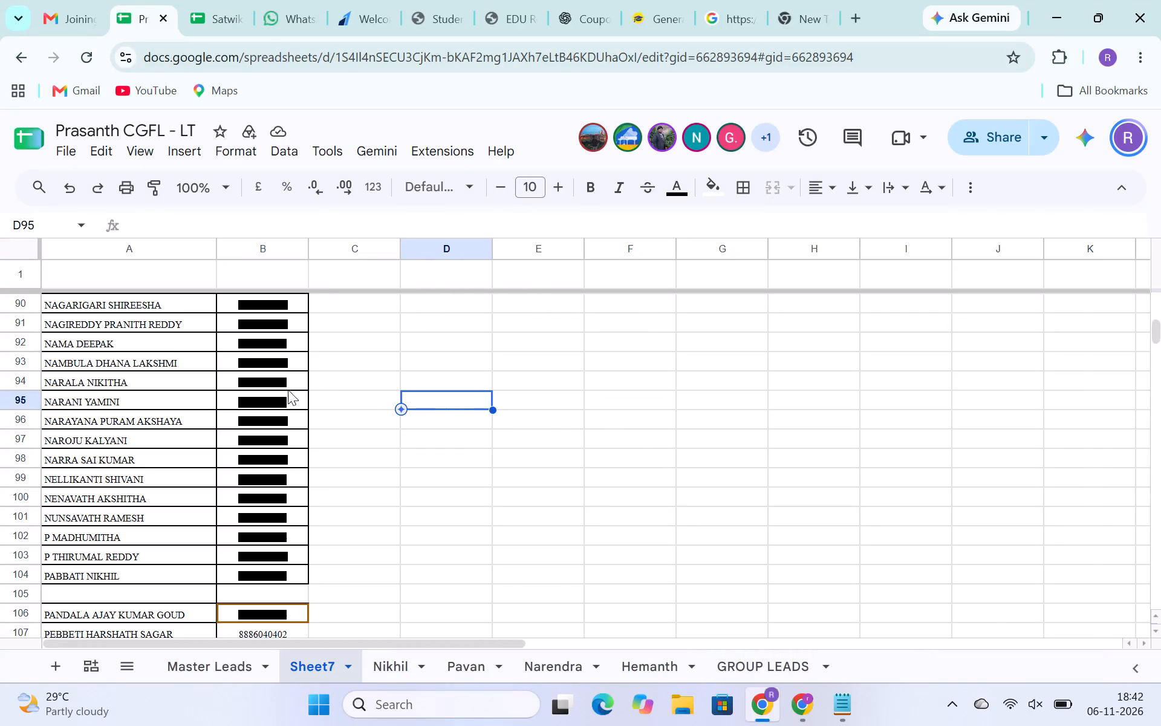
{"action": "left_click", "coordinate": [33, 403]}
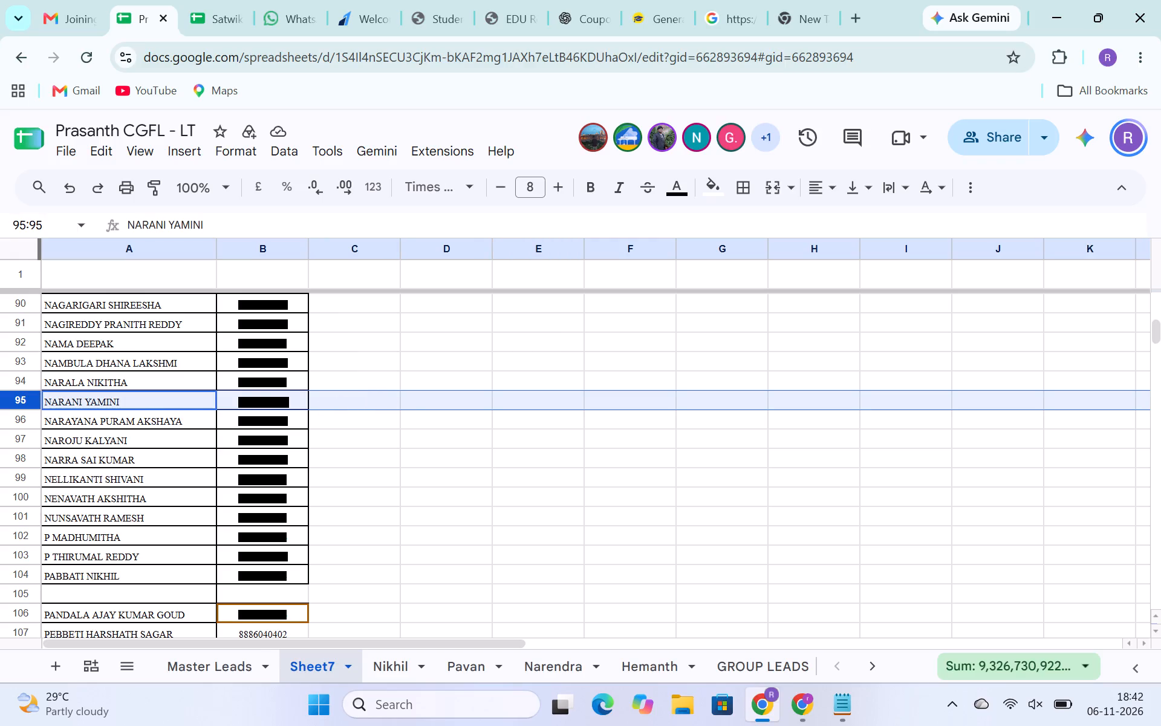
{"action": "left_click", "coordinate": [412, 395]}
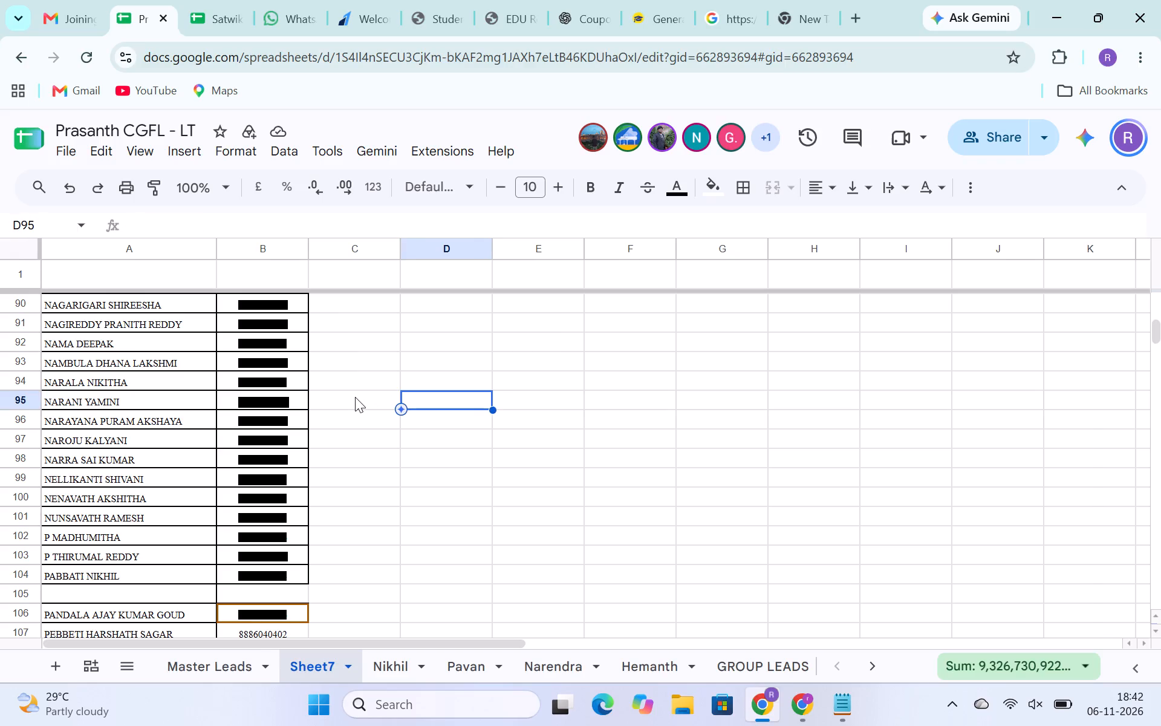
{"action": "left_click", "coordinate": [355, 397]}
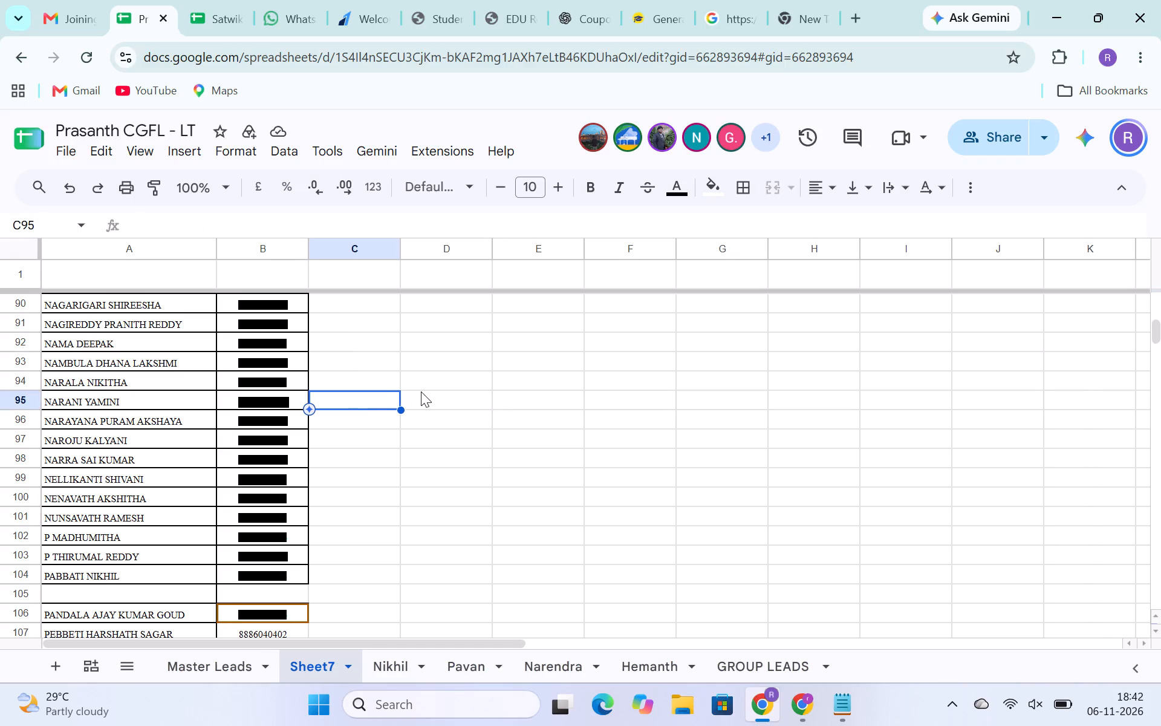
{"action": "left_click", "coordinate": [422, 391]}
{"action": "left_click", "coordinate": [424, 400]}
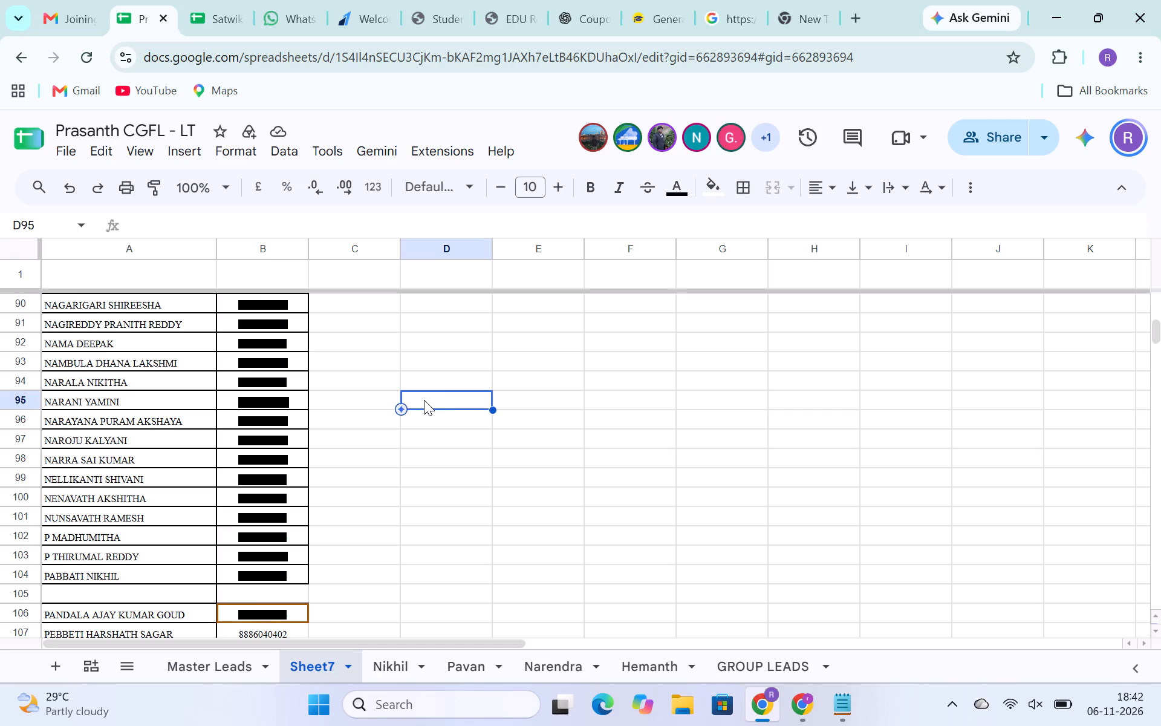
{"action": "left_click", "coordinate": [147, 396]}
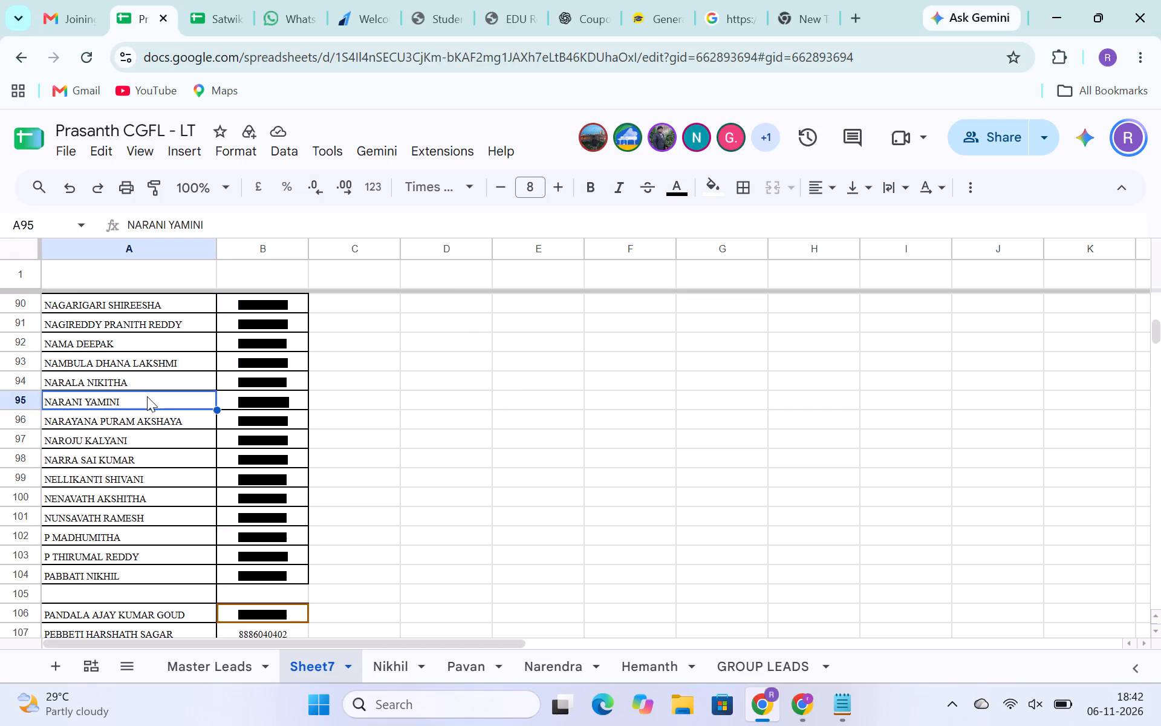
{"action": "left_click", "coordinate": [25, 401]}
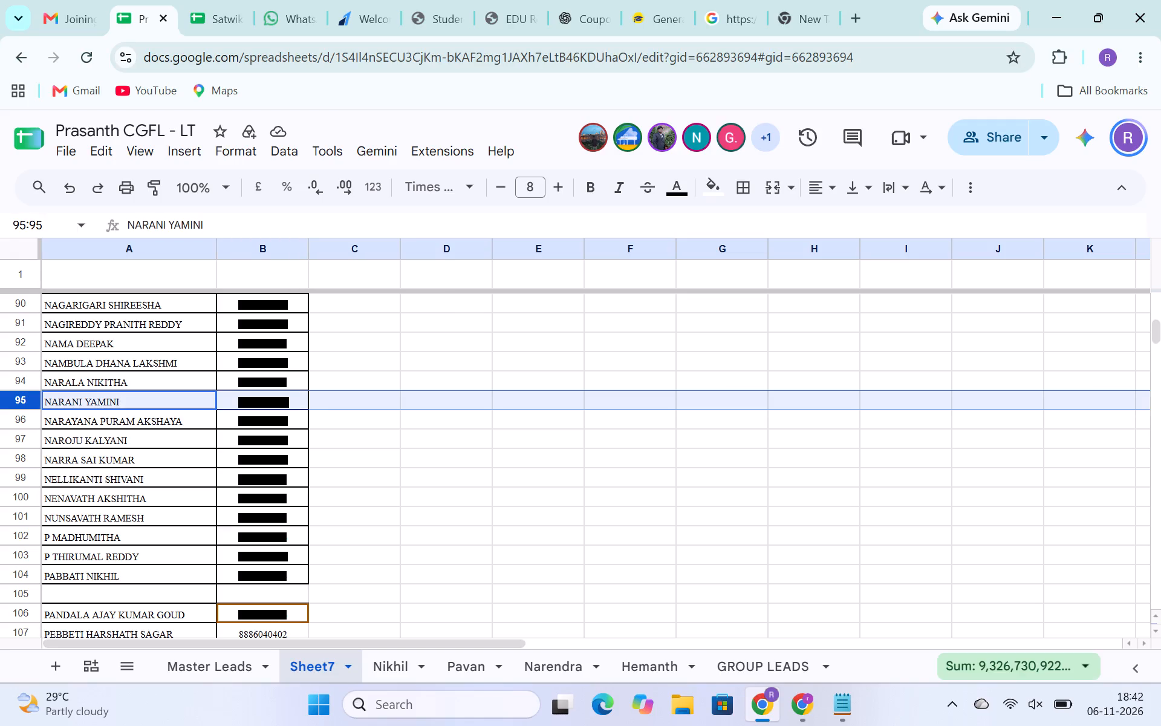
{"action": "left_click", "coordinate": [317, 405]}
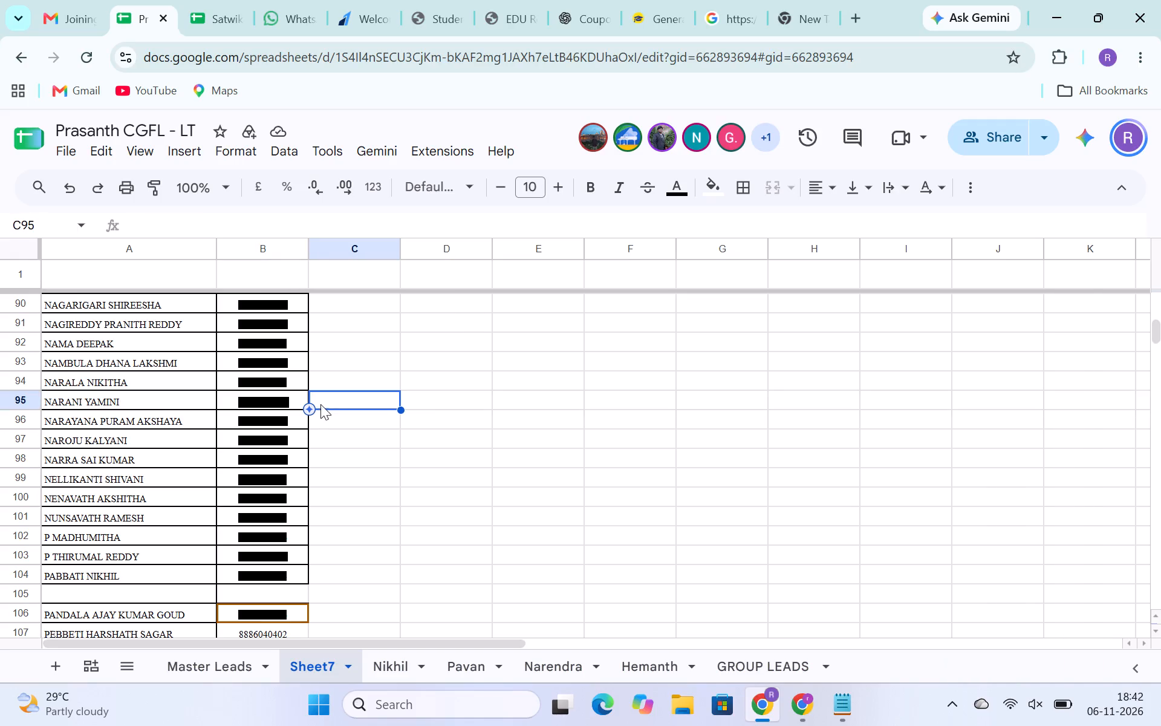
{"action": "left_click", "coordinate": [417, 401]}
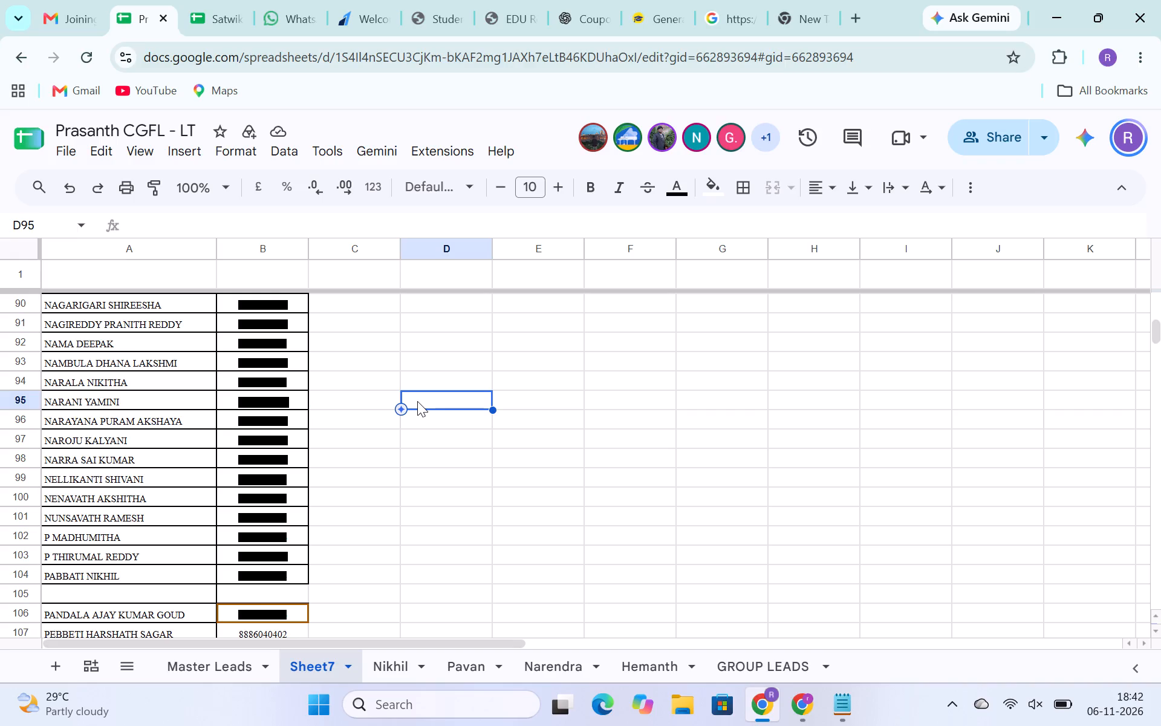
{"action": "left_click", "coordinate": [21, 399]}
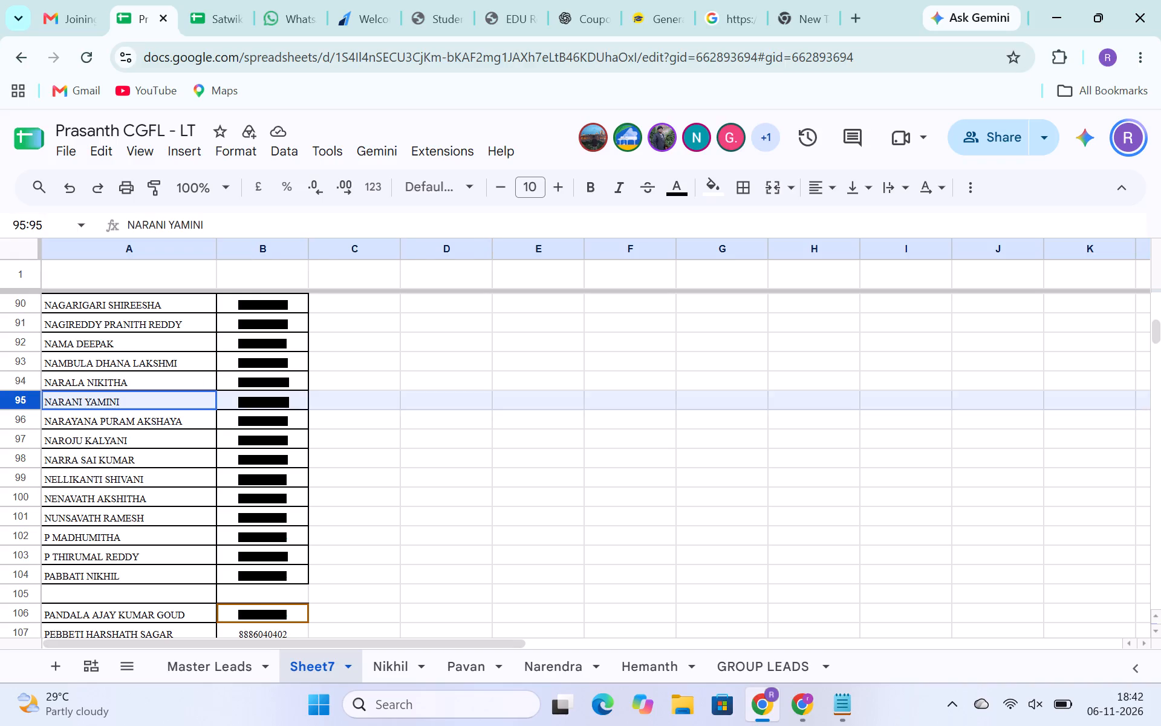
{"action": "scroll", "coordinate": [313, 425], "scroll_direction": "left", "scroll_amount": 10}
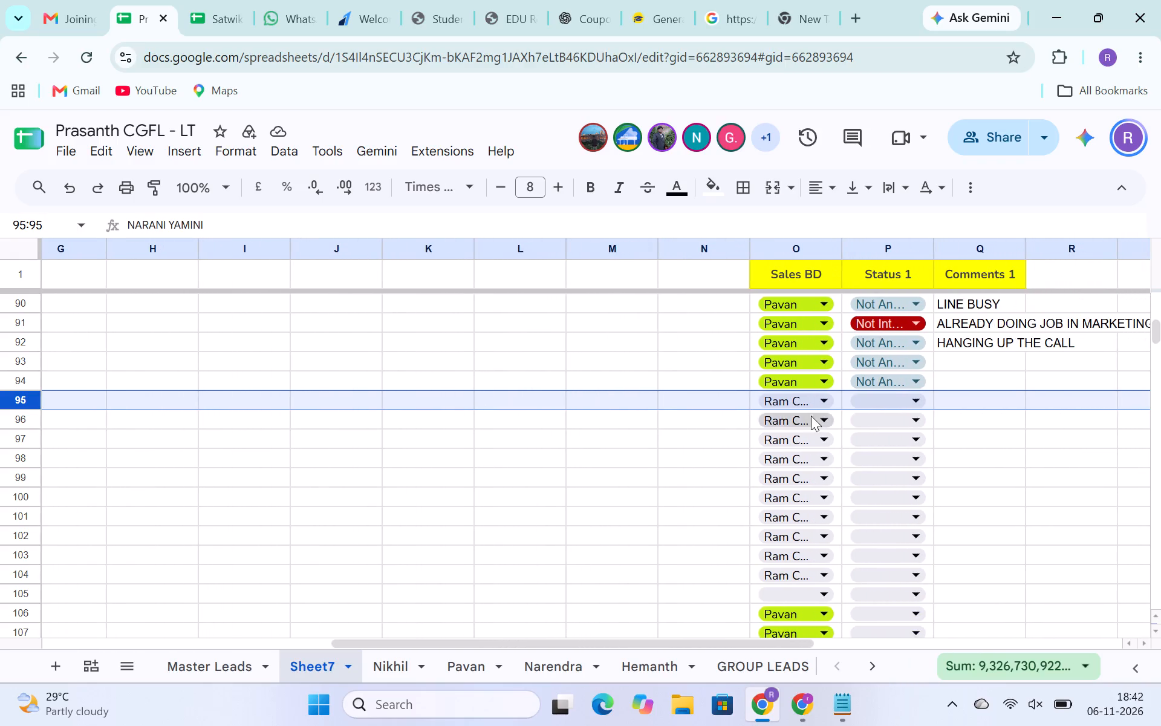
{"action": "left_click", "coordinate": [871, 400]}
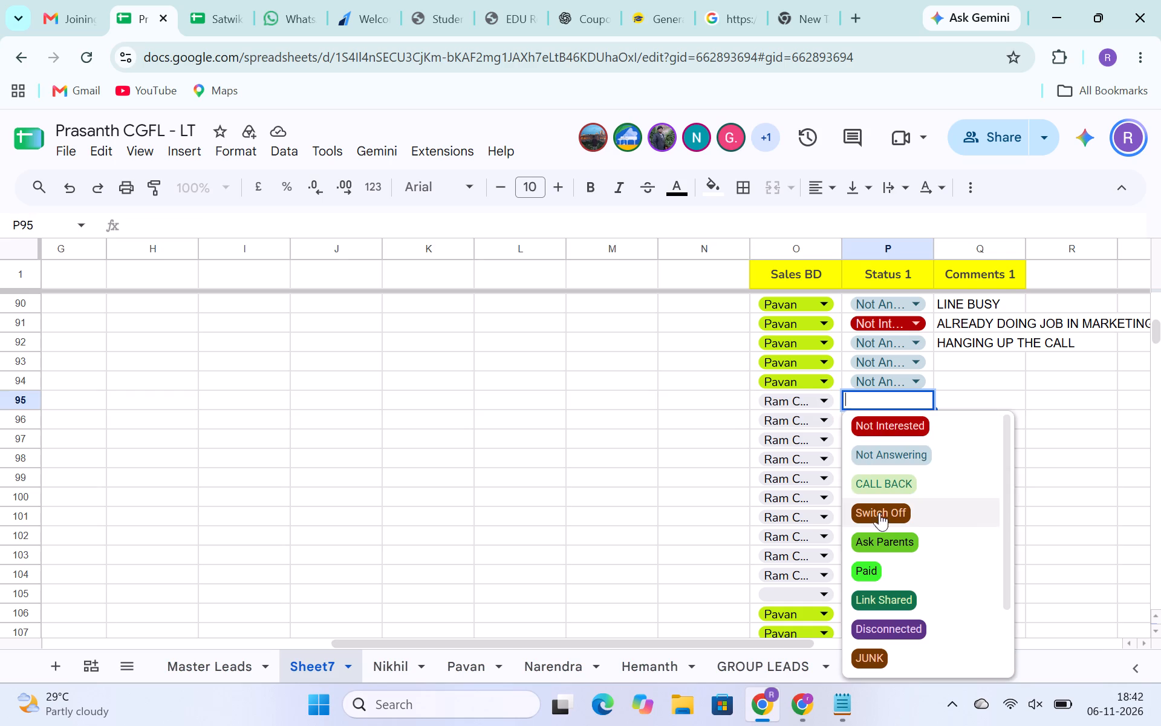
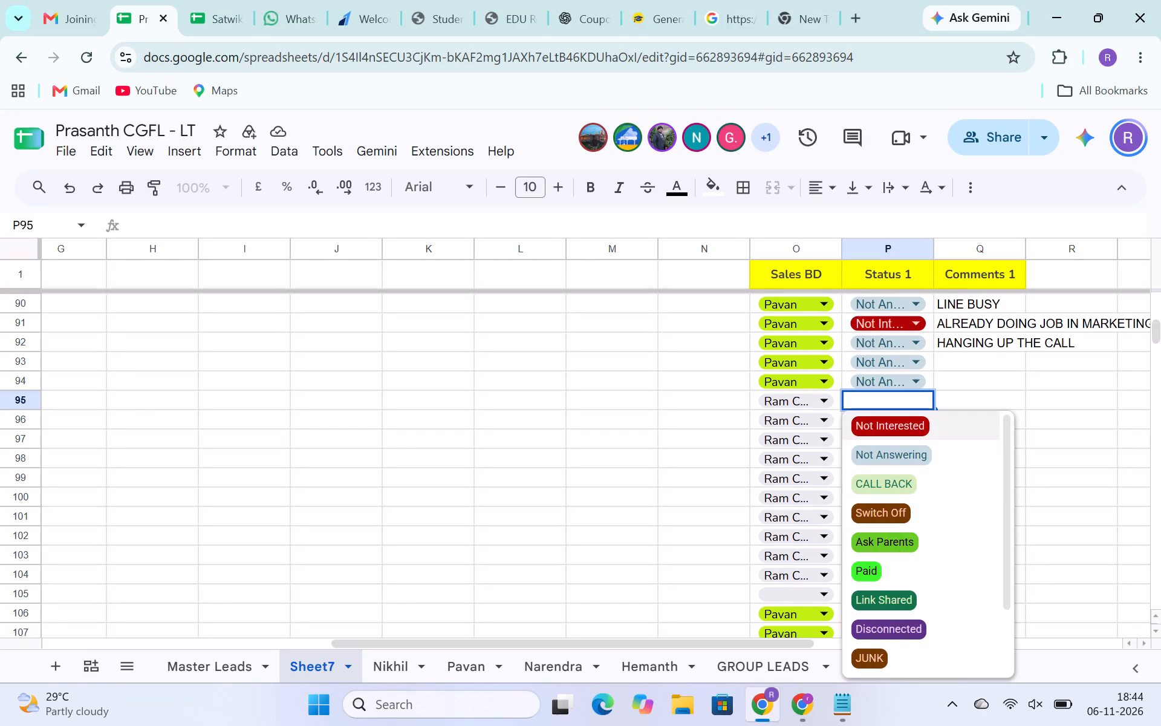
{"action": "left_click", "coordinate": [885, 648]}
Enter "she is already graduated working as a full time employee in one company" as the Comments 1 entry for row 95.
{"action": "left_click", "coordinate": [969, 398]}
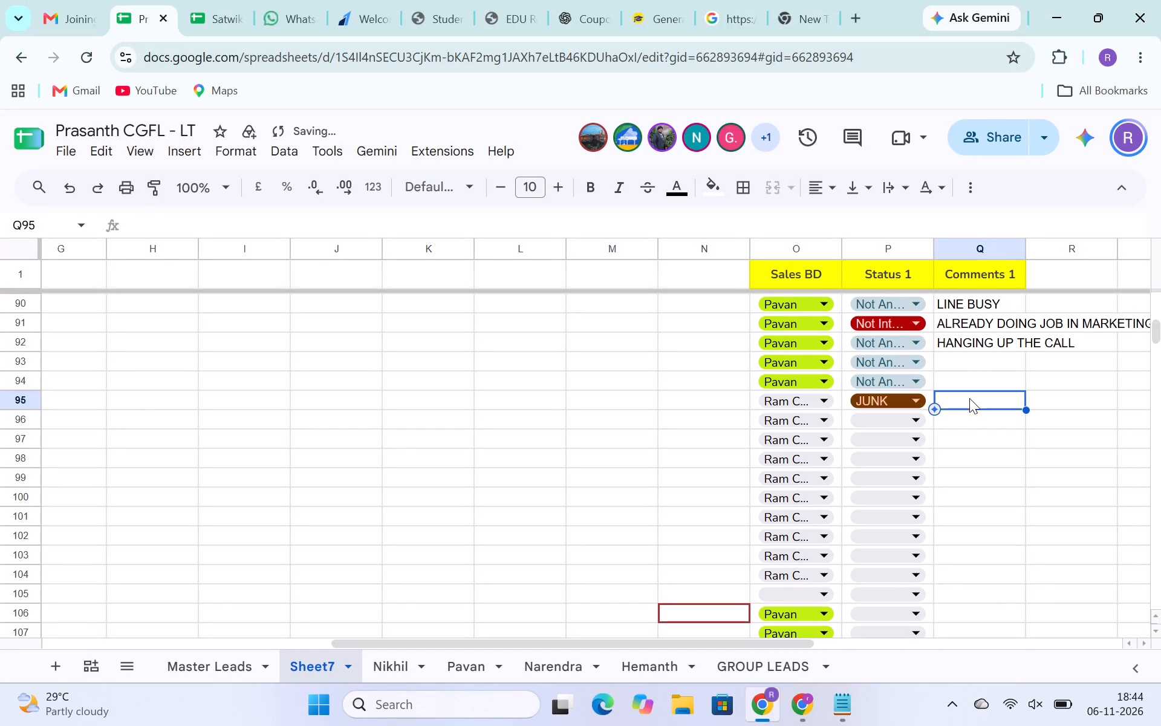
{"action": "type", "text": "she"}
{"action": "key", "text": "space"}
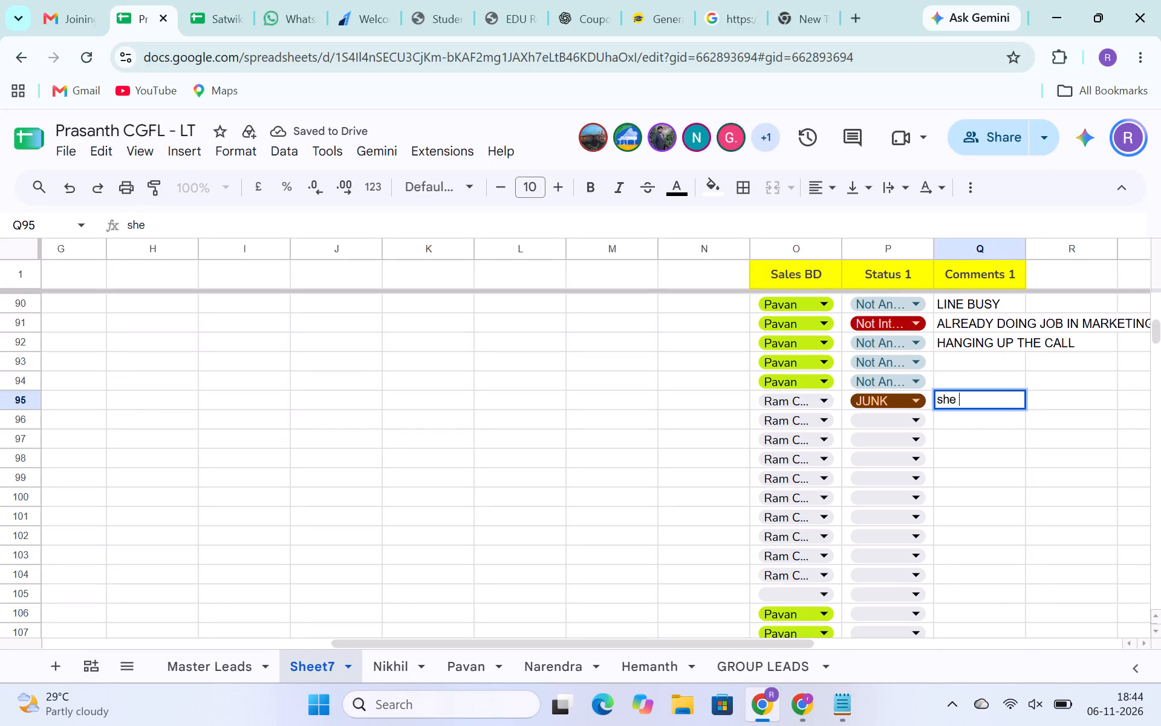
{"action": "type", "text": "is already"}
{"action": "key", "text": "BackSpace"}
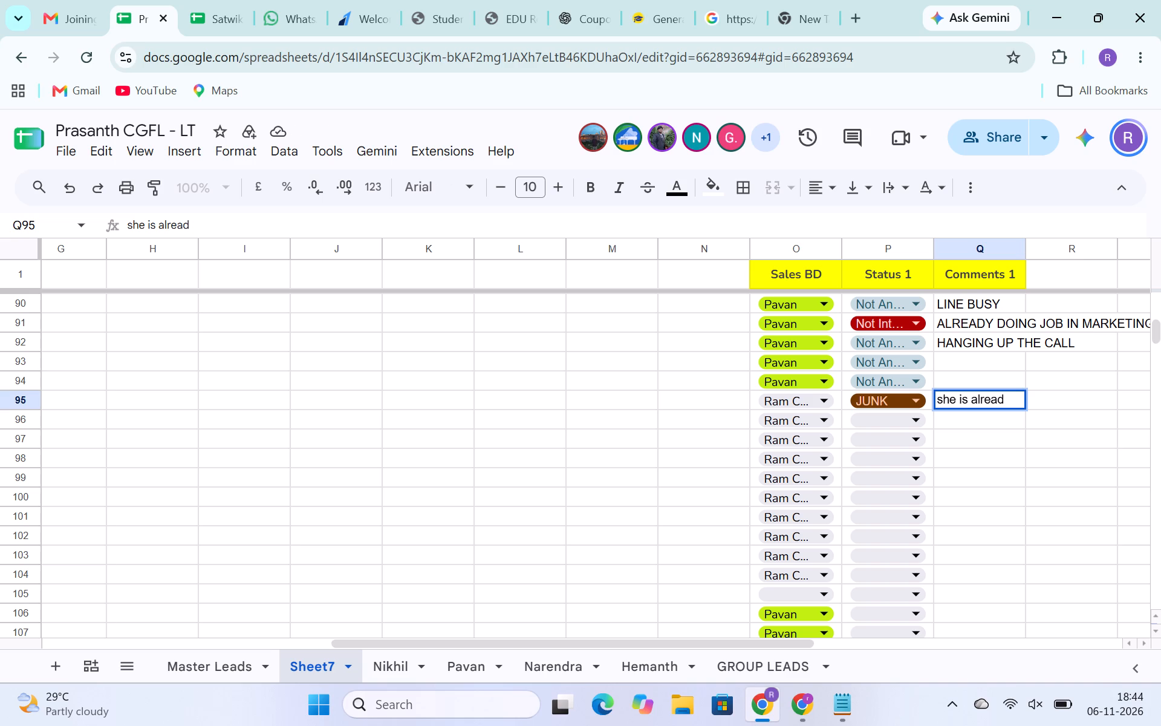
{"action": "key", "text": "y"}
{"action": "key", "text": "space"}
{"action": "type", "text": "grafdu"}
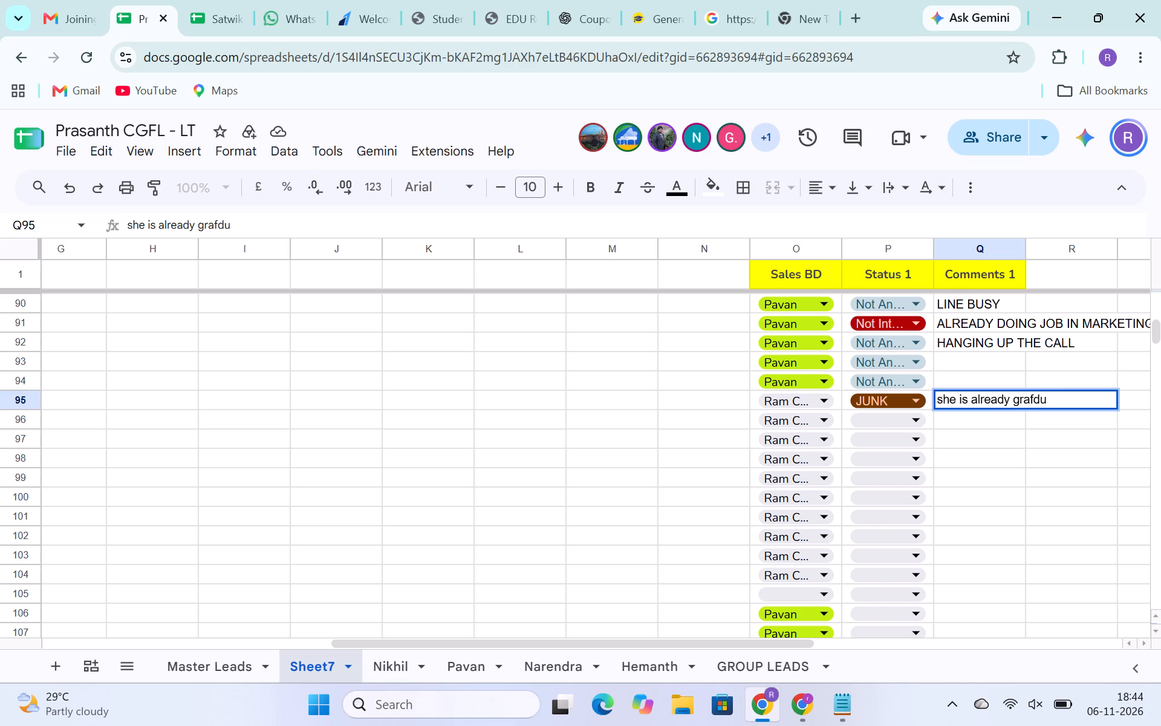
{"action": "key", "text": "BackSpace"}
{"action": "key", "text": "BackSpace"}
{"action": "key", "text": "BackSpace"}
{"action": "type", "text": "duated"}
{"action": "key", "text": "space"}
{"action": "type", "text": "working as a full time"}
{"action": "key", "text": "space"}
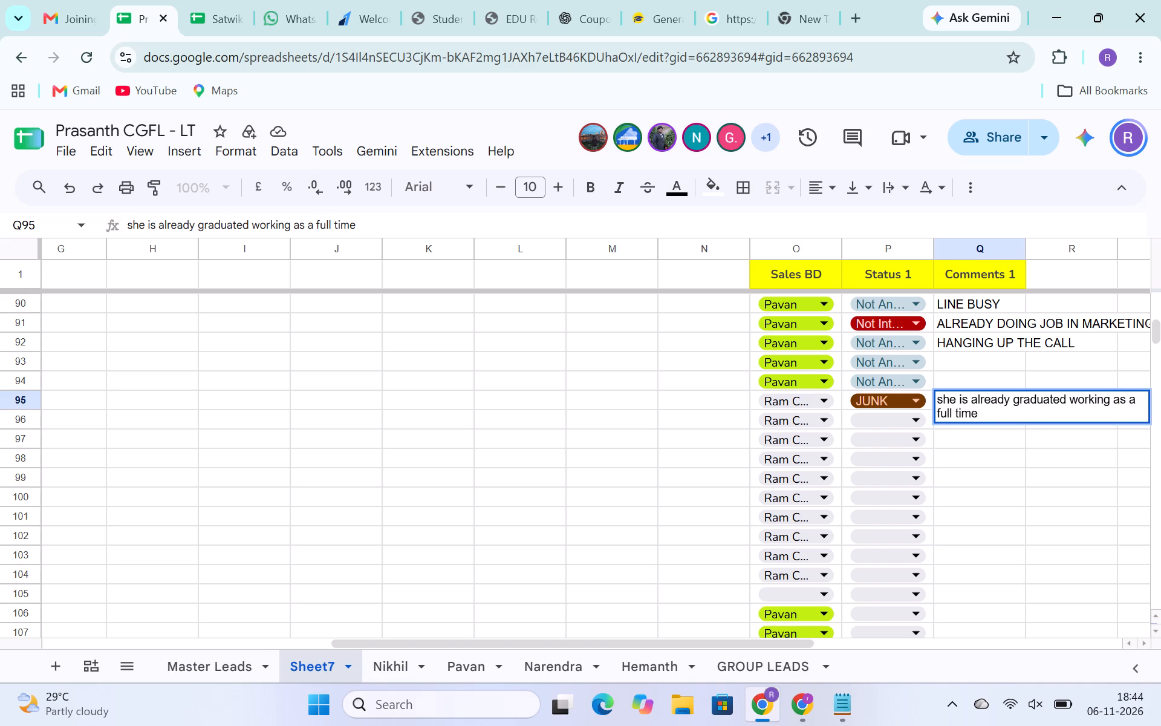
{"action": "type", "text": "employee inone company"}
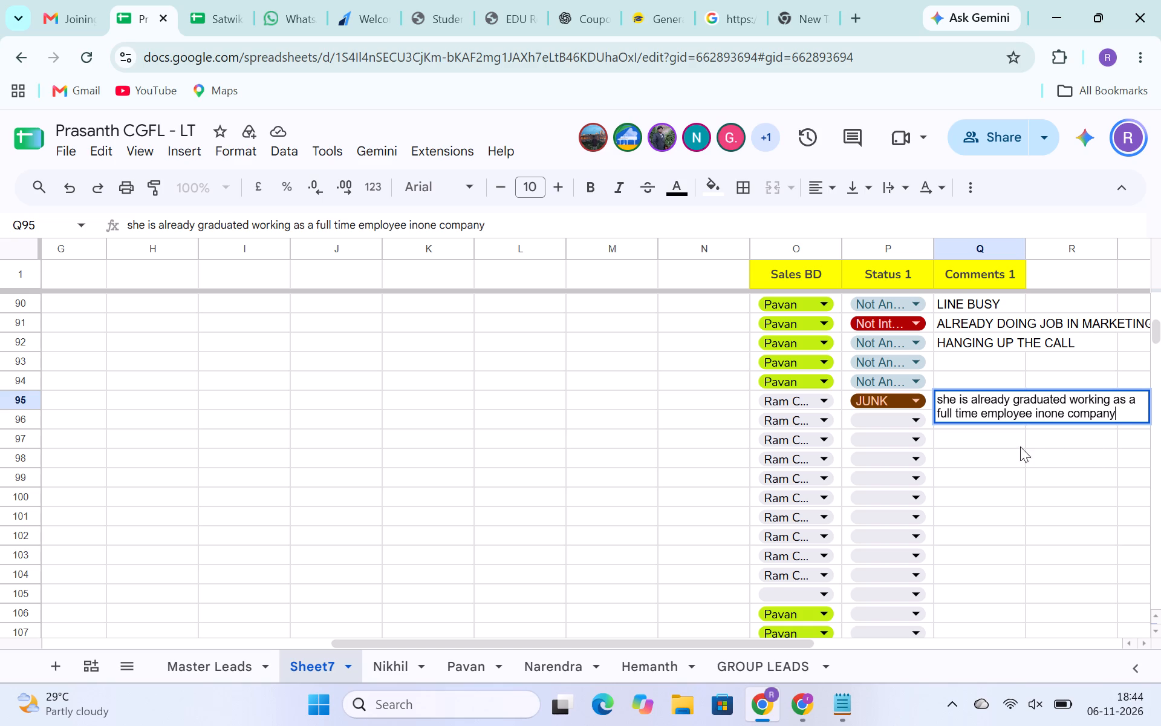
{"action": "left_click", "coordinate": [1041, 417]}
{"action": "key", "text": "space"}
{"action": "left_click", "coordinate": [994, 438]}
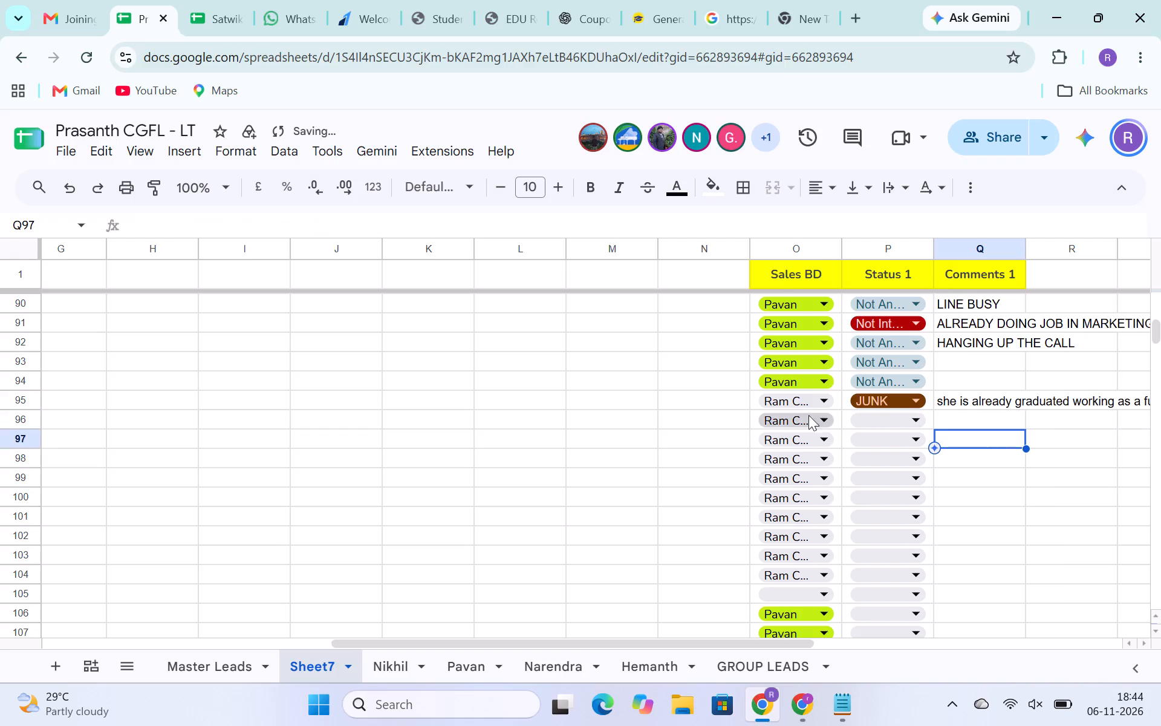
{"action": "left_click", "coordinate": [28, 419]}
{"action": "scroll", "coordinate": [185, 446], "scroll_direction": "right", "scroll_amount": 14}
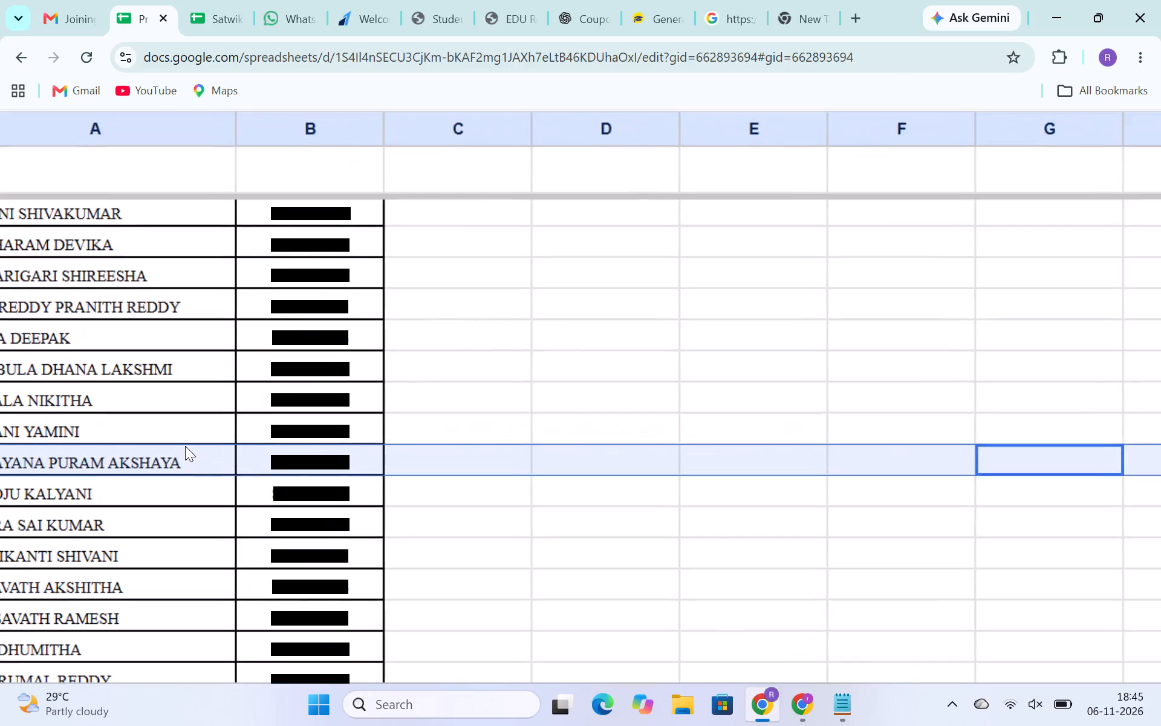
{"action": "scroll", "coordinate": [185, 446], "scroll_direction": "right", "scroll_amount": 4}
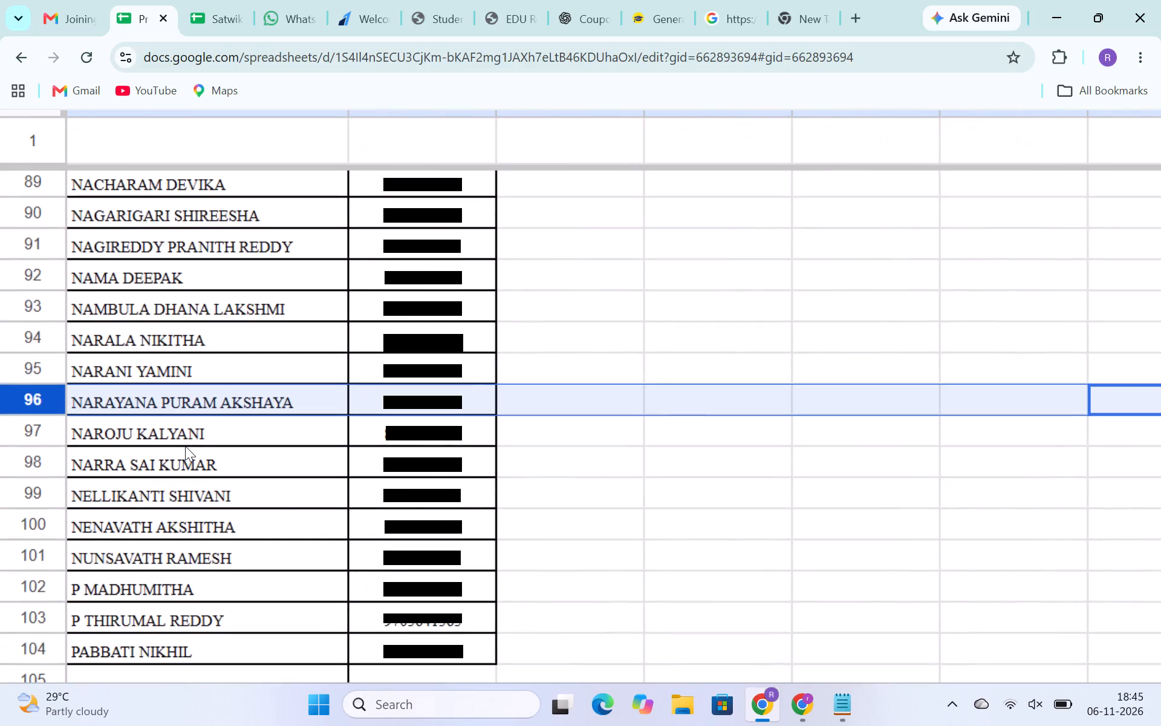